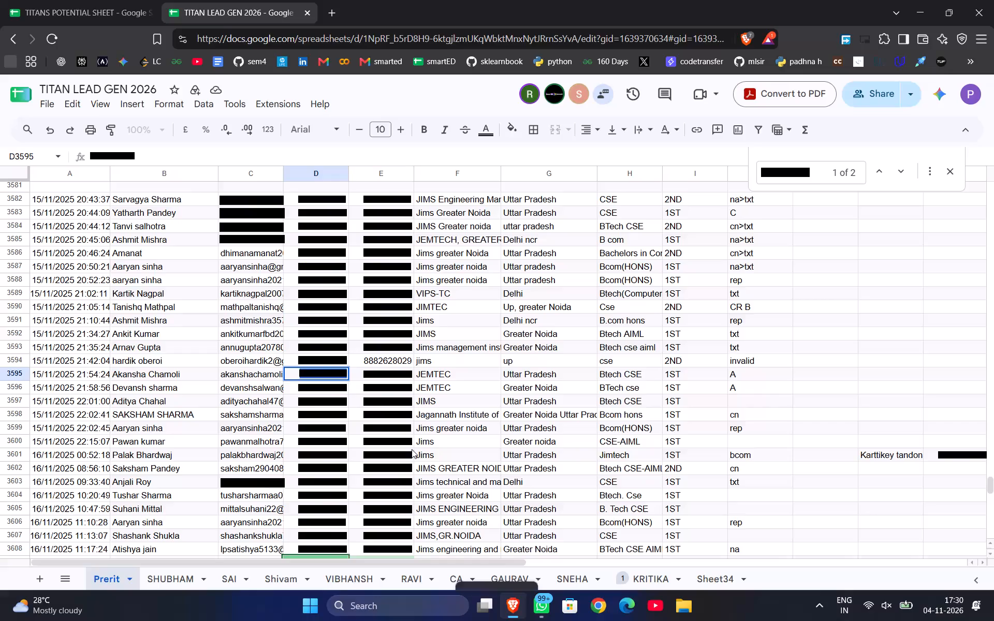
# Look through the lead rows on the SHUBHAM sheet of TITAN LEAD GEN 2026, ending back on the Prerit sheet.
pyautogui.click(185, 571)
pyautogui.hscroll(3, 449, 430)
pyautogui.scroll(-3, 449, 430)
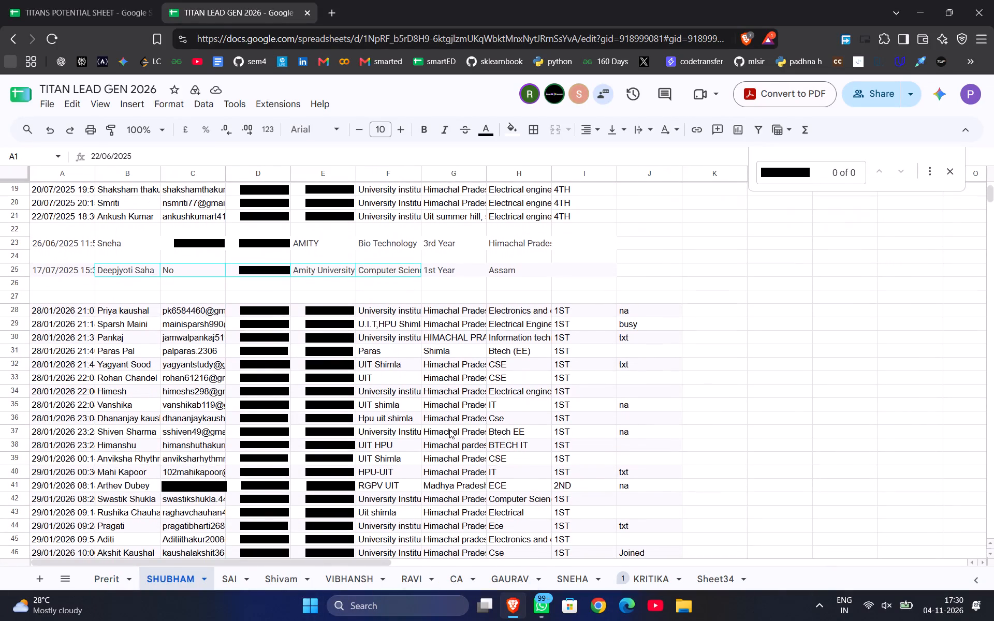
pyautogui.scroll(-2, 449, 430)
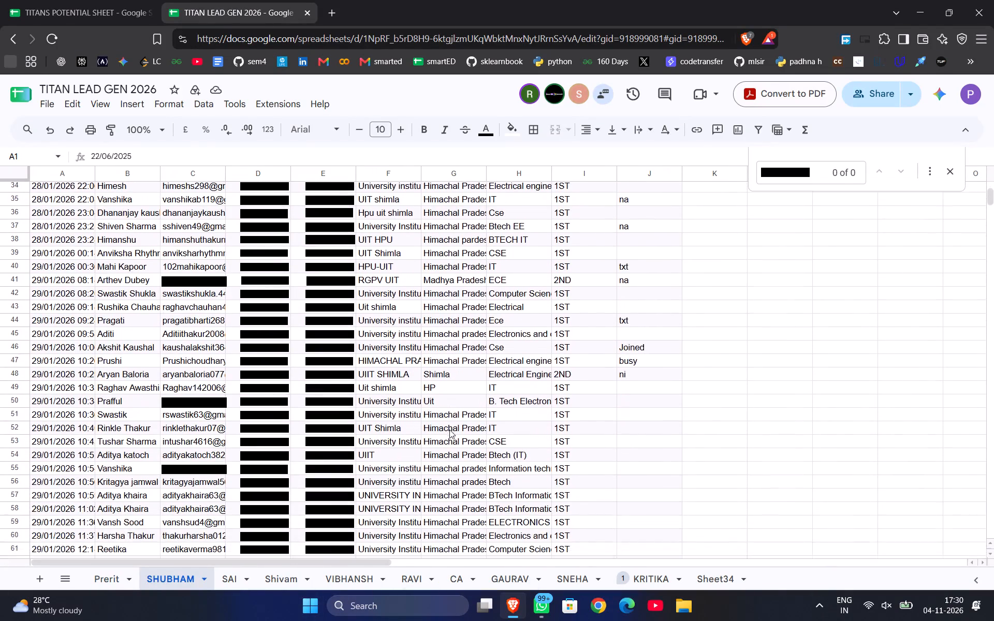
pyautogui.scroll(1, 449, 430)
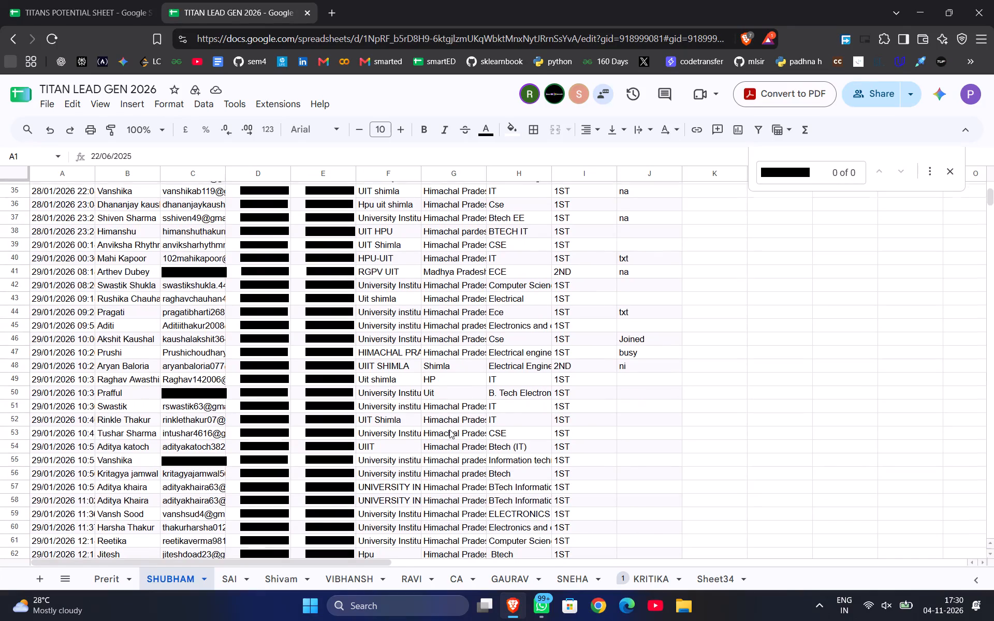
pyautogui.scroll(3, 449, 430)
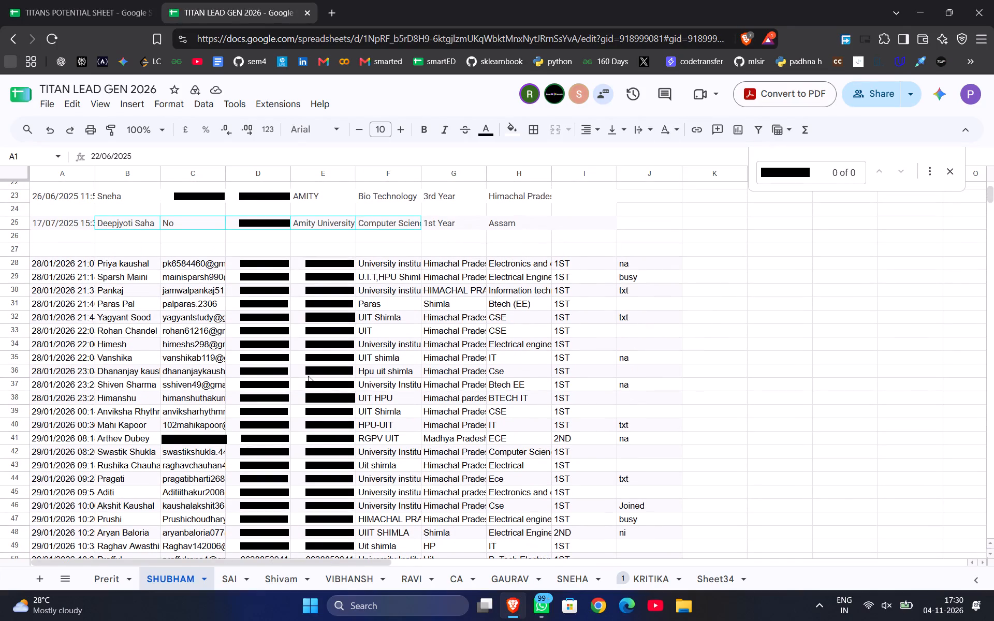
pyautogui.scroll(-7, 308, 376)
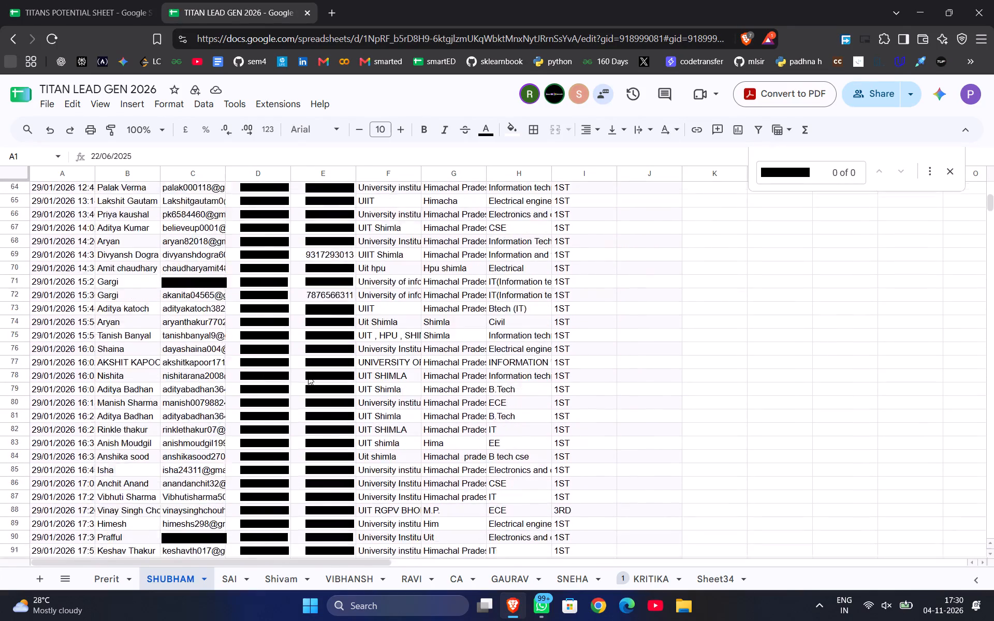
pyautogui.scroll(9, 308, 376)
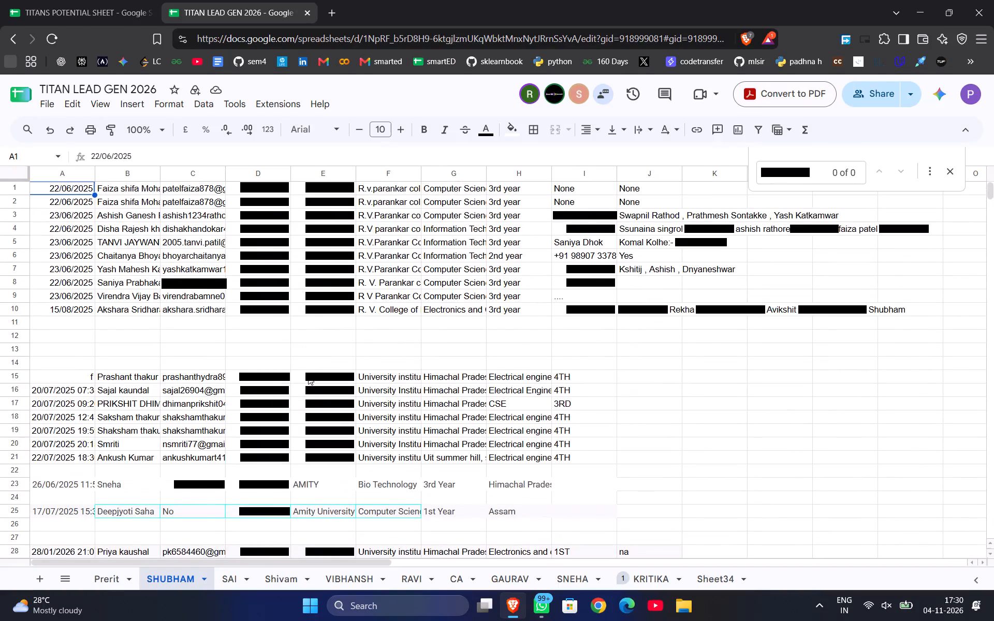
pyautogui.scroll(-13, 308, 376)
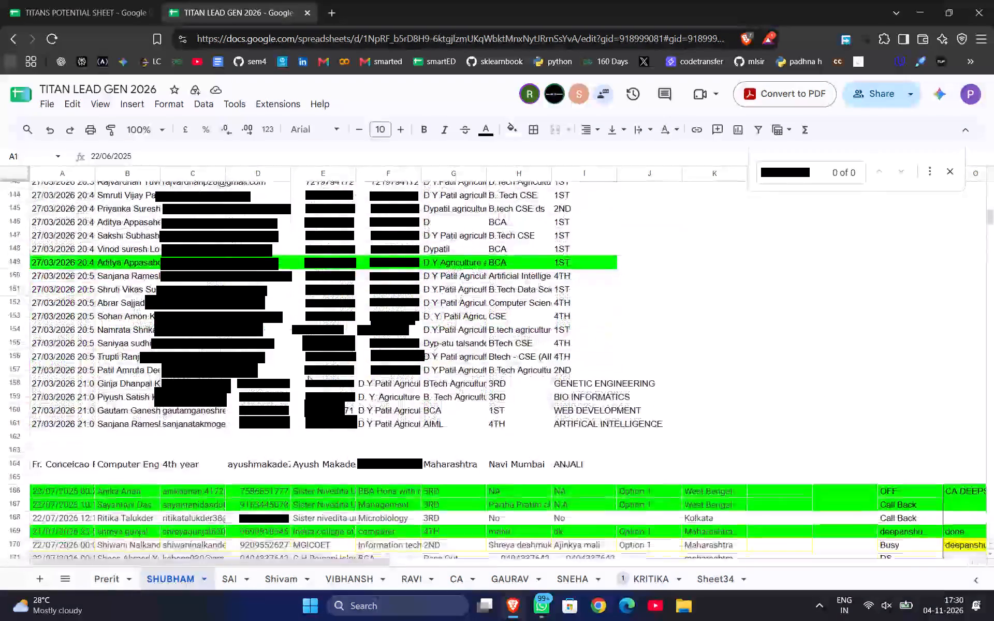
pyautogui.scroll(-1, 308, 376)
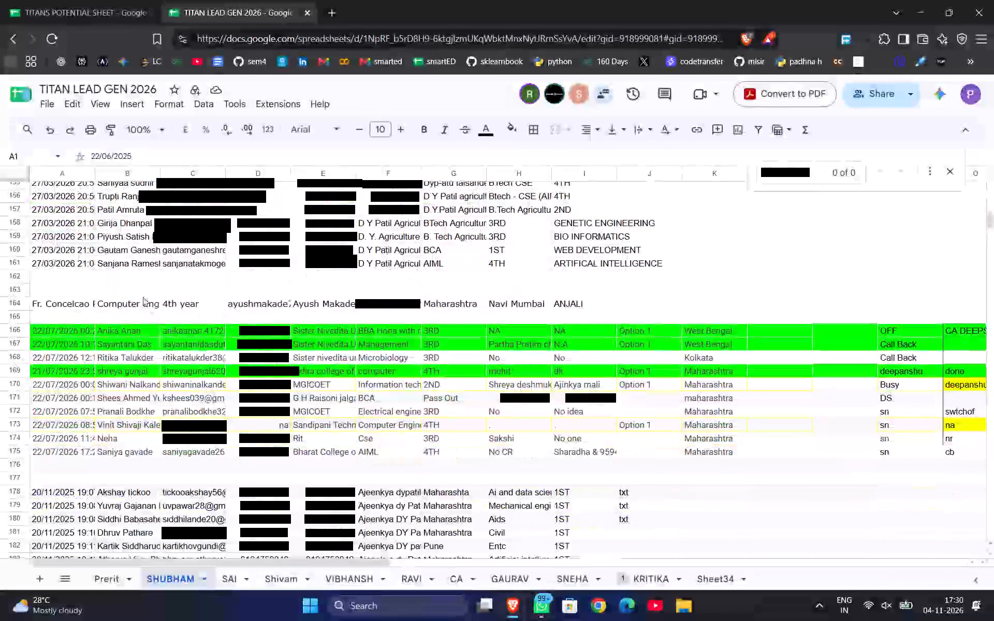
pyautogui.click(141, 283)
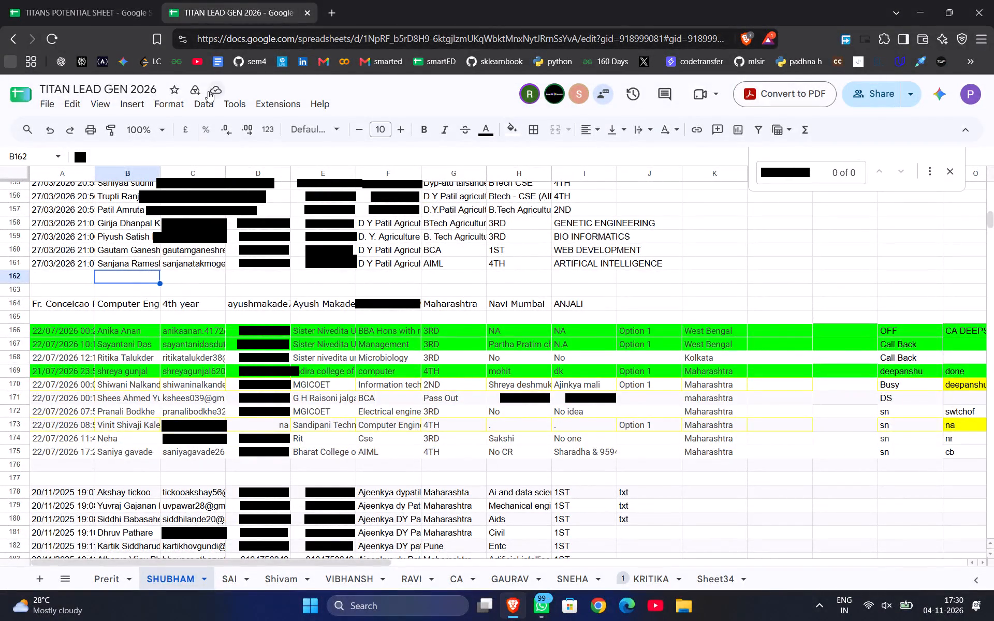
pyautogui.click(109, 584)
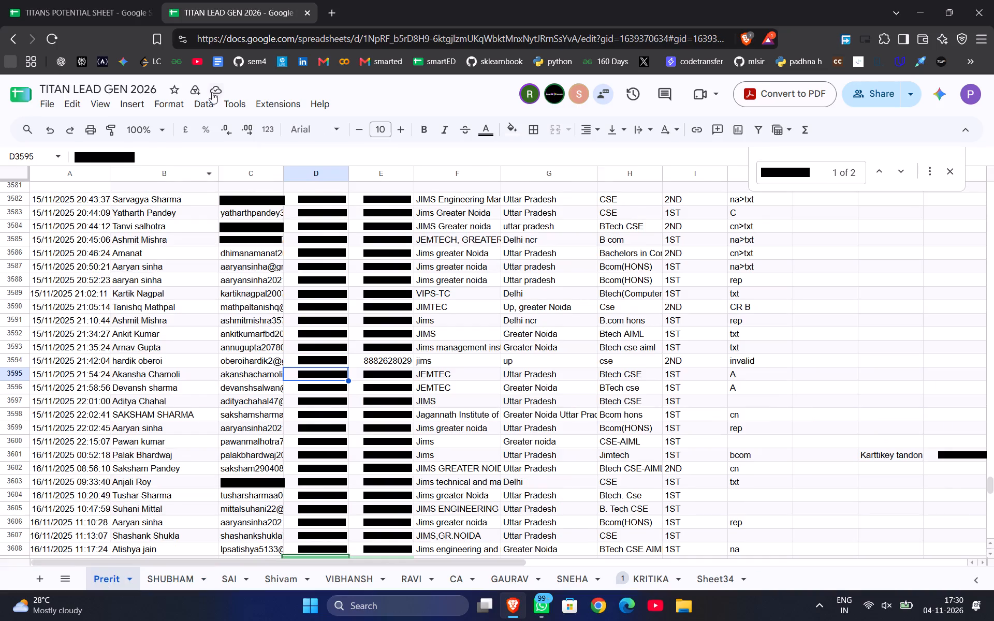
# In TITANS POTENTIAL SHEET, examine the latest leads on the SHUBHAM sheet and the caller and status columns for row 162.
pyautogui.click(85, 0)
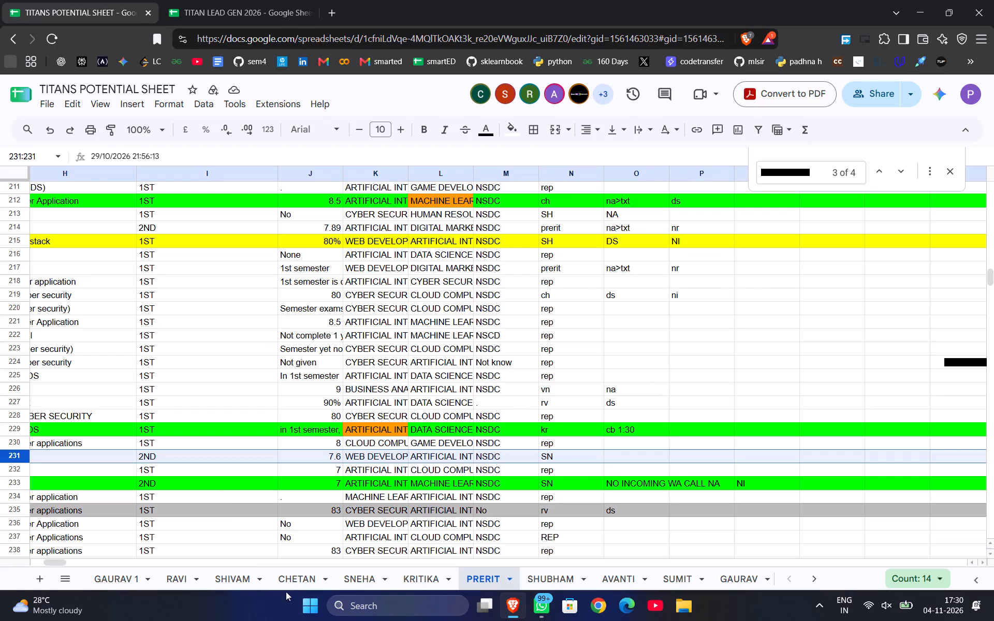
pyautogui.click(536, 574)
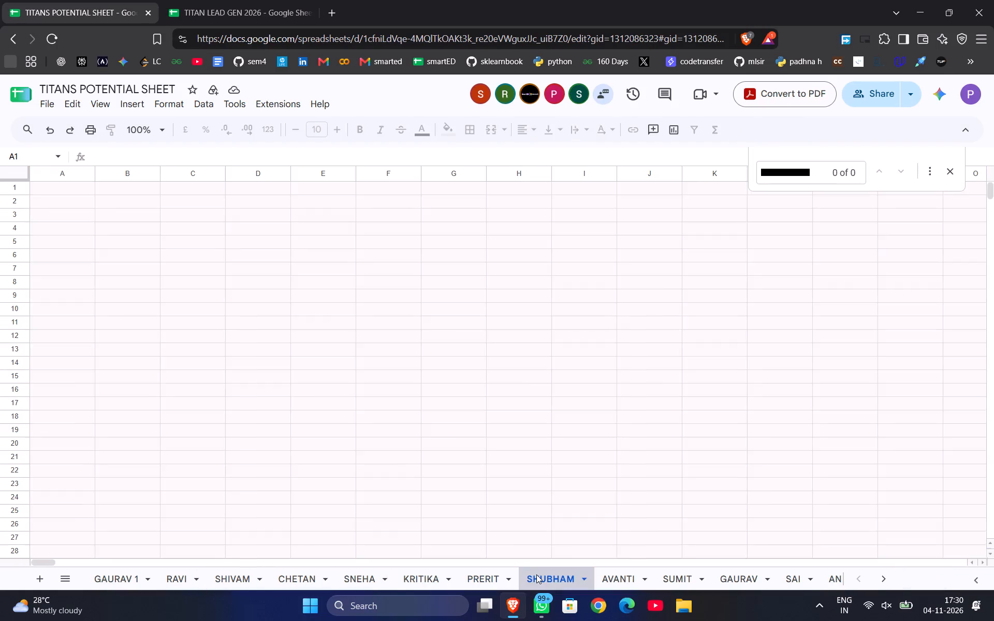
pyautogui.click(285, 272)
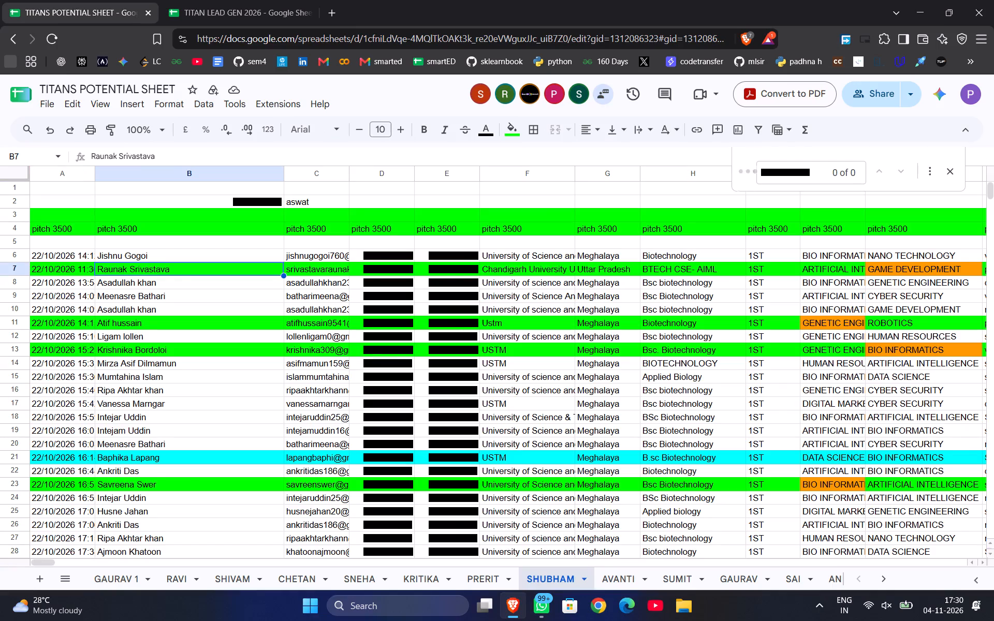
pyautogui.hotkey('ctrl', 'Down')
pyautogui.hotkey('ctrl', 'Down')
pyautogui.hotkey('ctrl', 'Down')
pyautogui.hotkey('ctrl', 'Down')
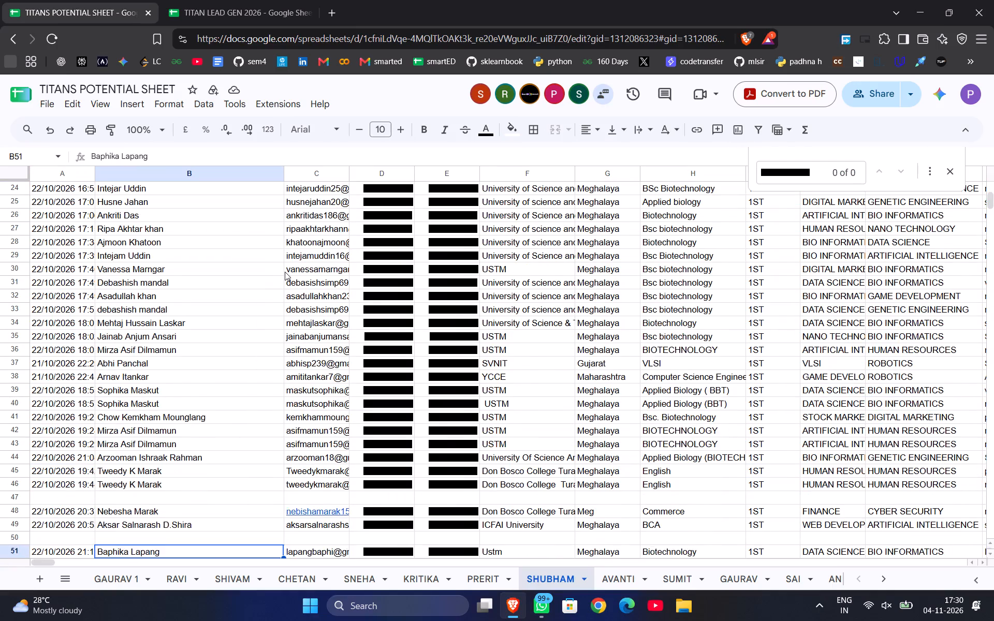
pyautogui.hotkey('ctrl', 'Down')
pyautogui.hotkey('ctrl', 'Down')
pyautogui.hotkey('ctrl', 'Down')
pyautogui.hotkey('ctrl', 'Down')
pyautogui.hotkey('ctrl', 'Down')
pyautogui.hotkey('ctrl', 'Down')
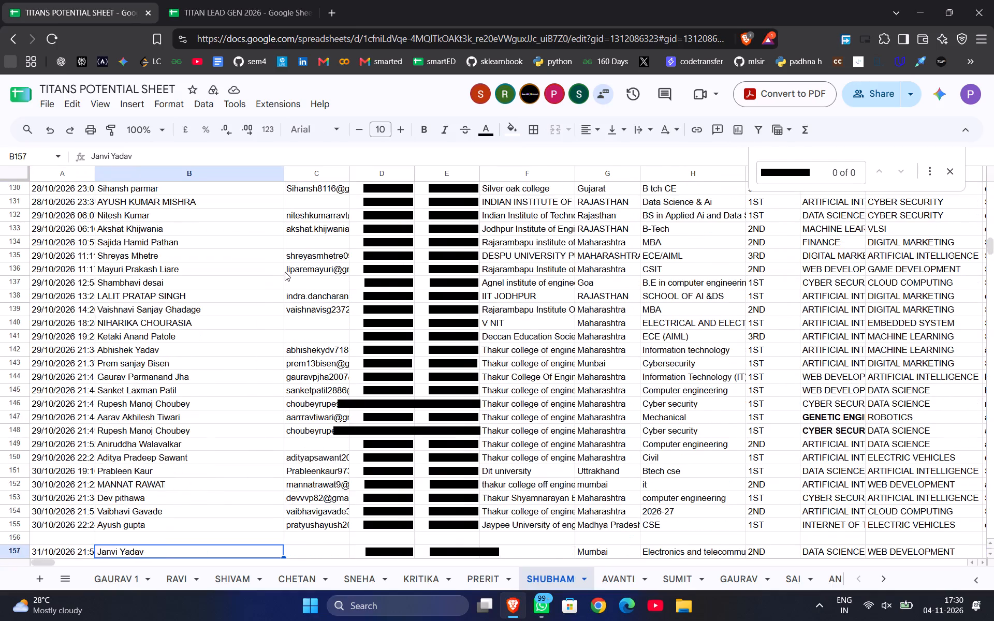
pyautogui.hotkey('ctrl', 'Down')
pyautogui.hscroll(1, 285, 272)
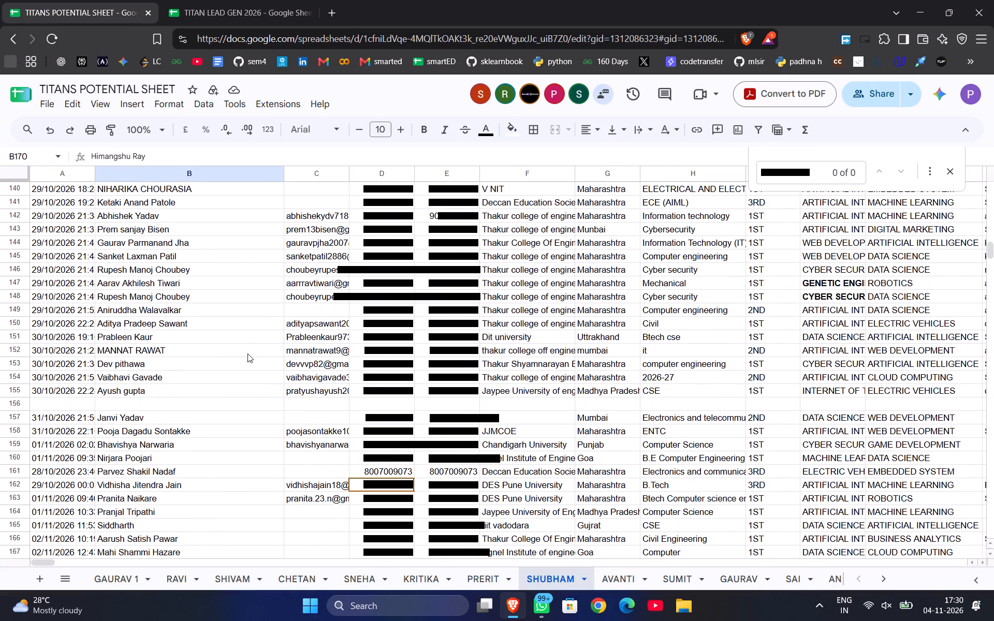
pyautogui.click(214, 484)
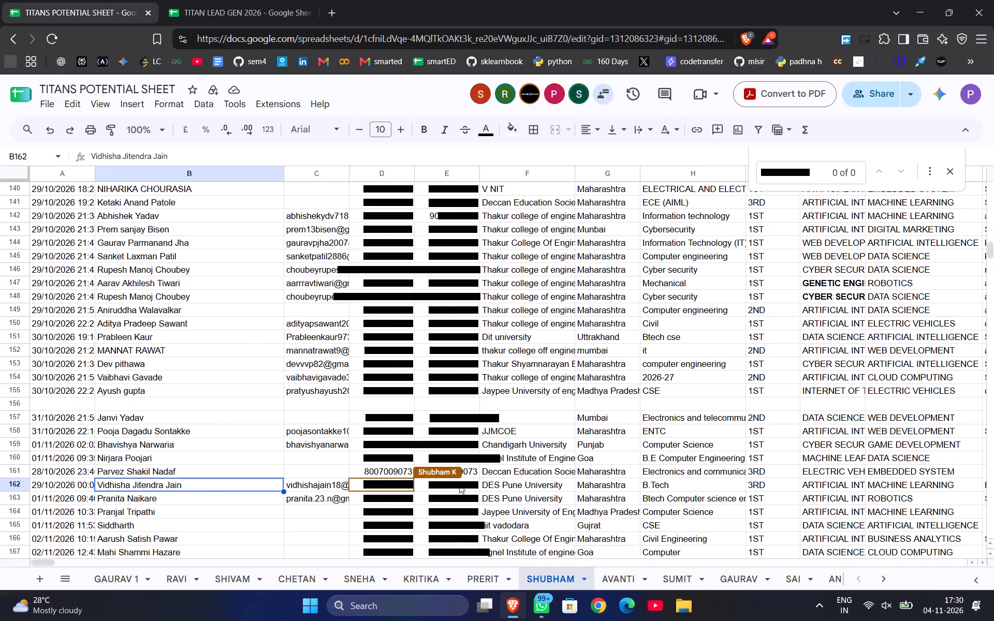
pyautogui.hscroll(-2, 408, 486)
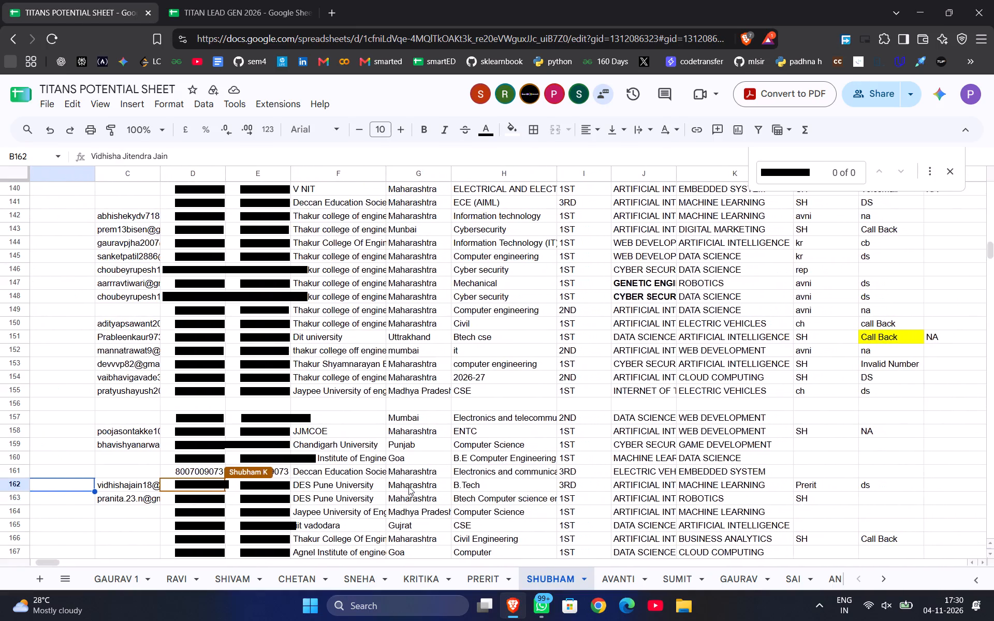
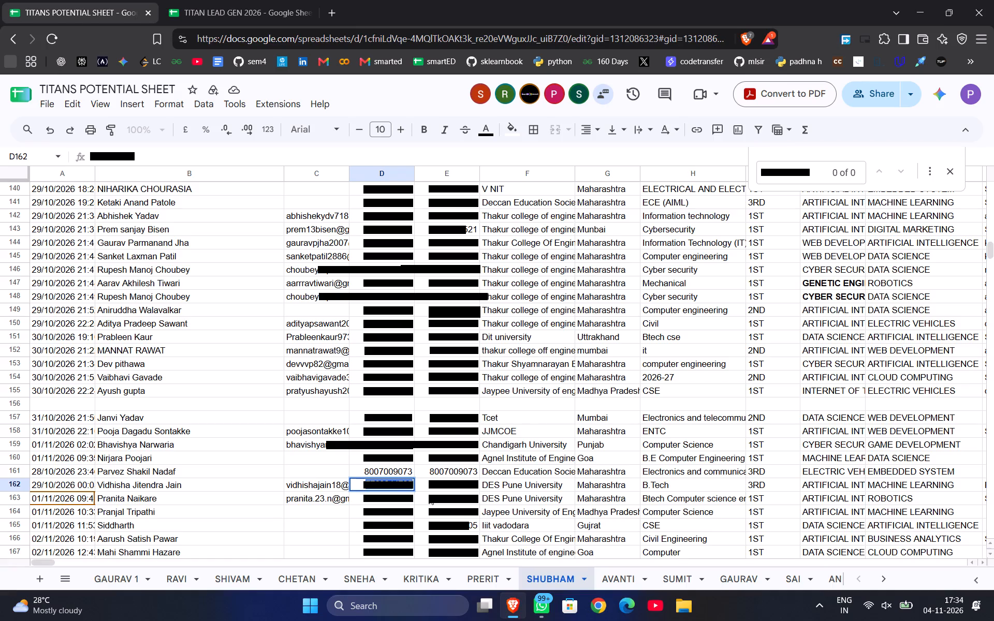
# Examine the caller and status columns of the latest leads on the SHUBHAM sheet, through row 170.
pyautogui.click(398, 531)
pyautogui.hscroll(-2, 398, 531)
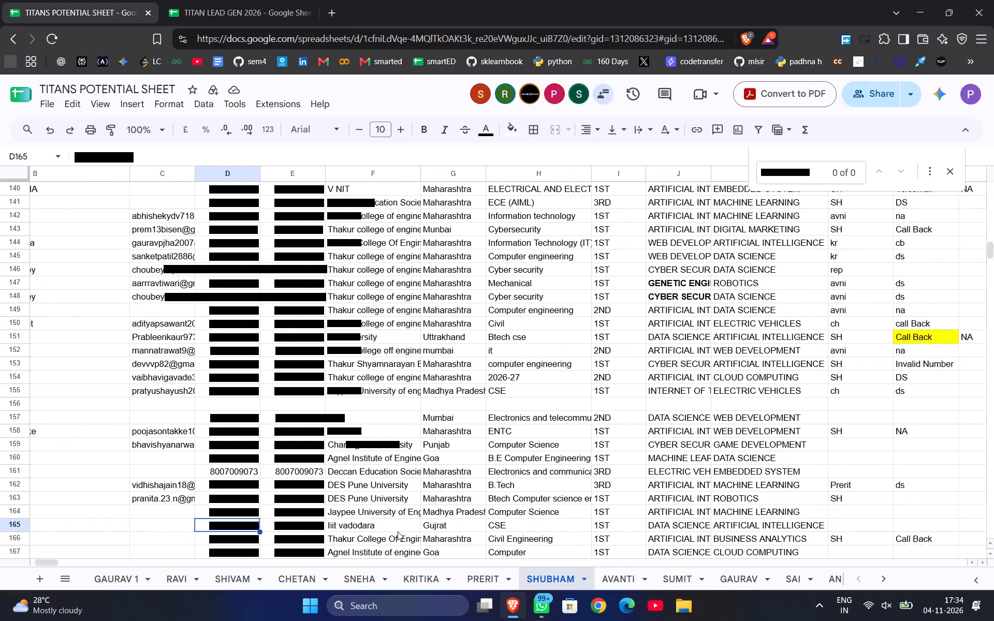
pyautogui.scroll(-1, 398, 531)
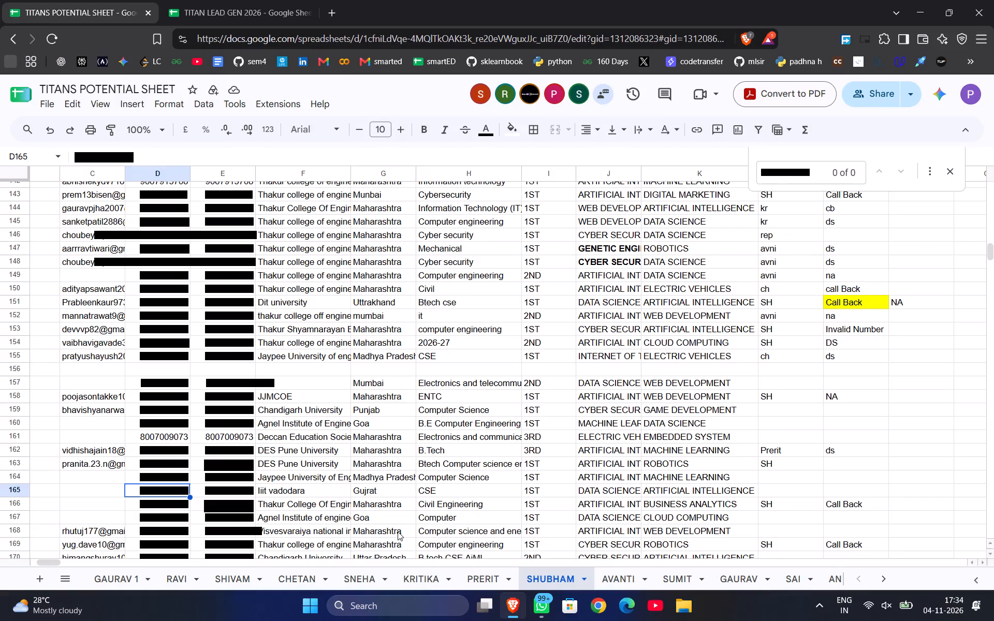
pyautogui.scroll(-1, 398, 531)
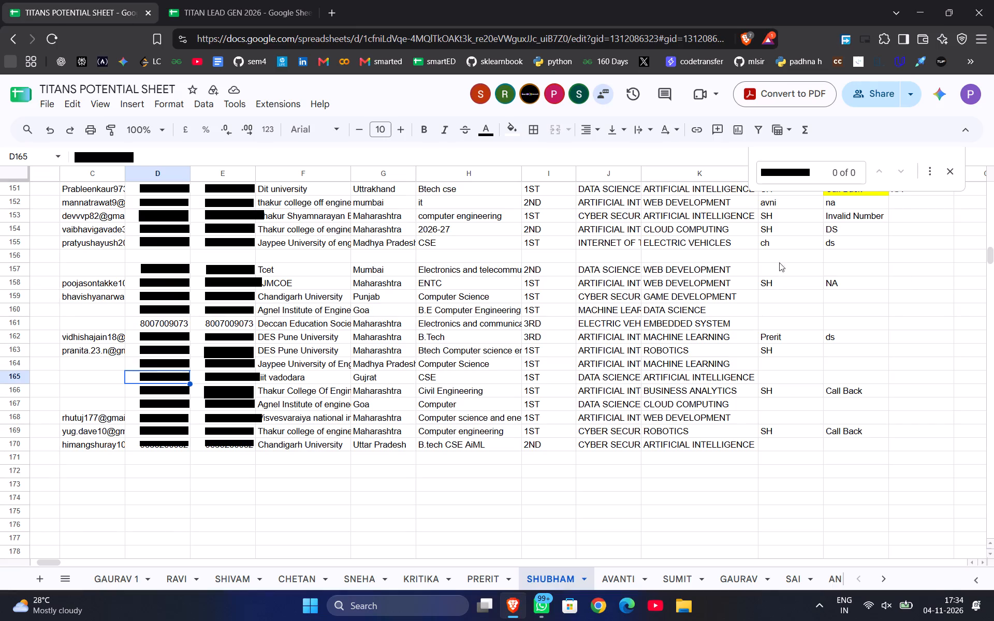
pyautogui.click(728, 268)
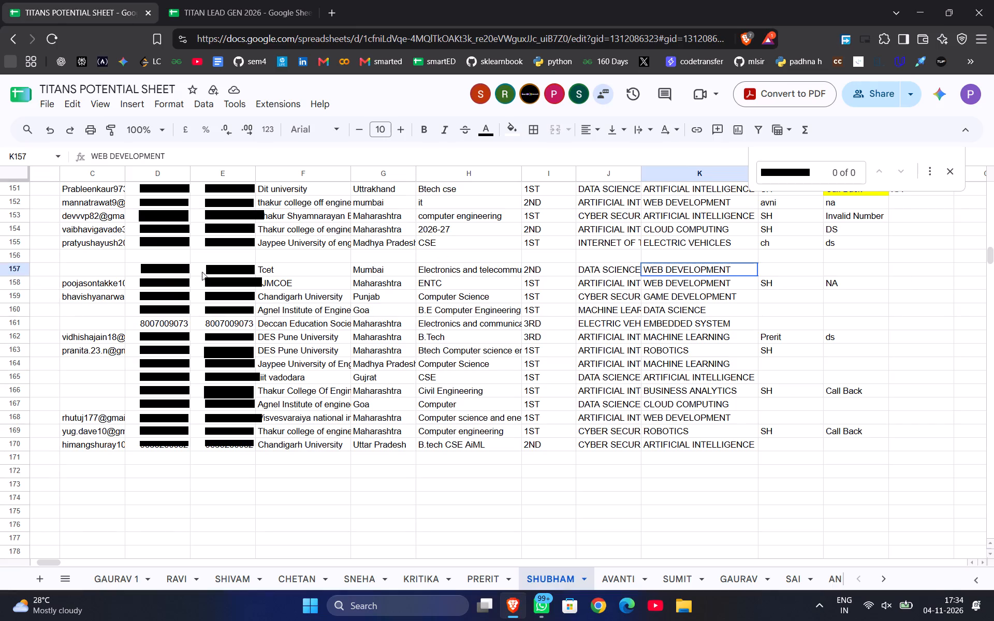
# Search the SHUBHAM sheet for the phone number in cell D157.
pyautogui.click(182, 272)
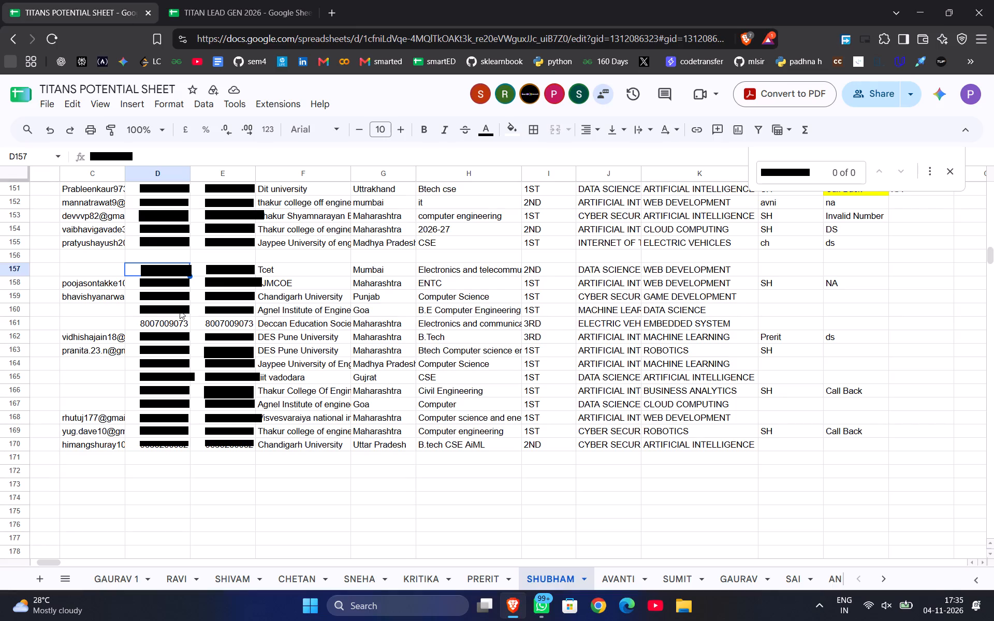
pyautogui.hscroll(4, 206, 313)
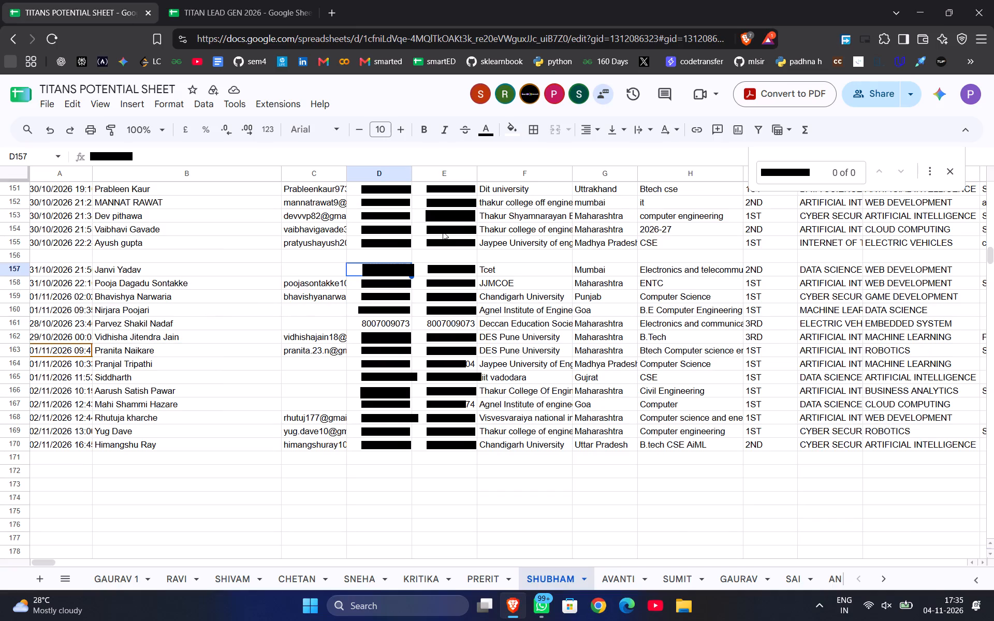
pyautogui.tripleClick(374, 268)
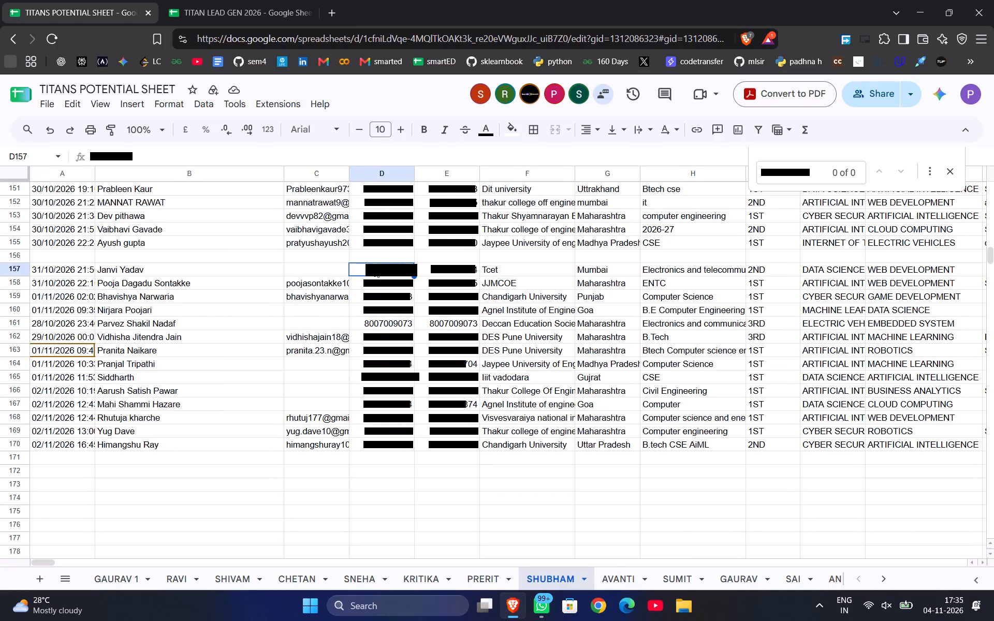
pyautogui.hotkey('ctrl', 'c')
pyautogui.hotkey('ctrl', 'f')
pyautogui.hotkey('ctrl', 'v')
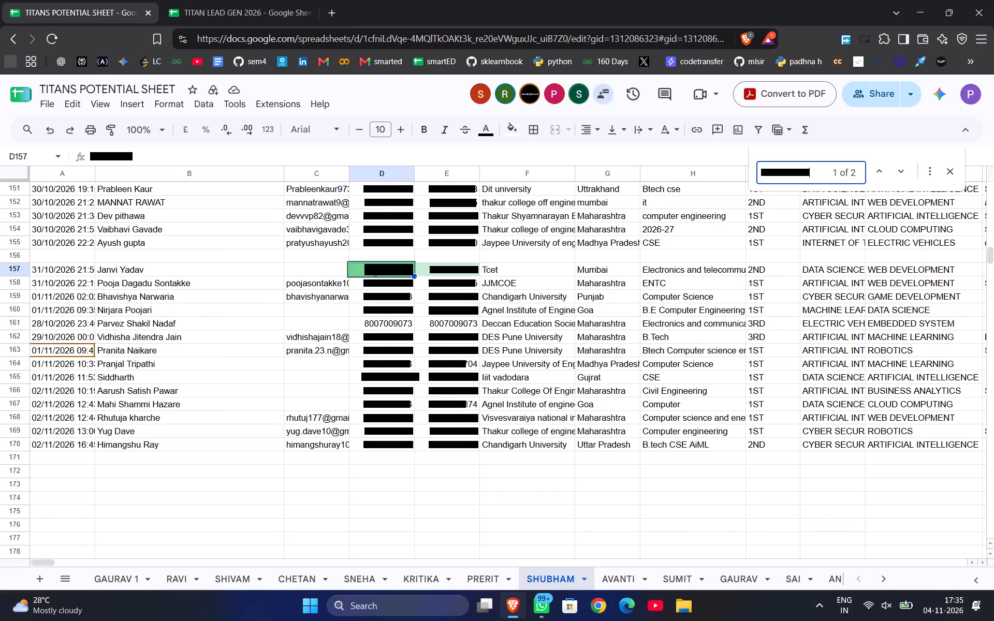
# Copy the phone number from cell D157 on the SHUBHAM sheet.
pyautogui.tripleClick(374, 268)
pyautogui.click(374, 268)
pyautogui.hotkey('ctrl', 'c')
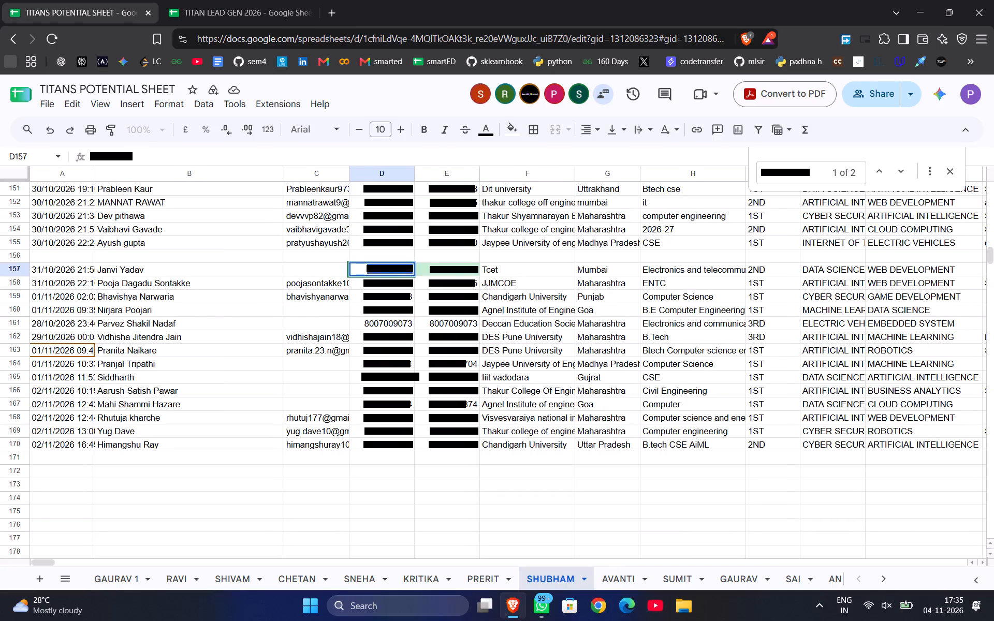
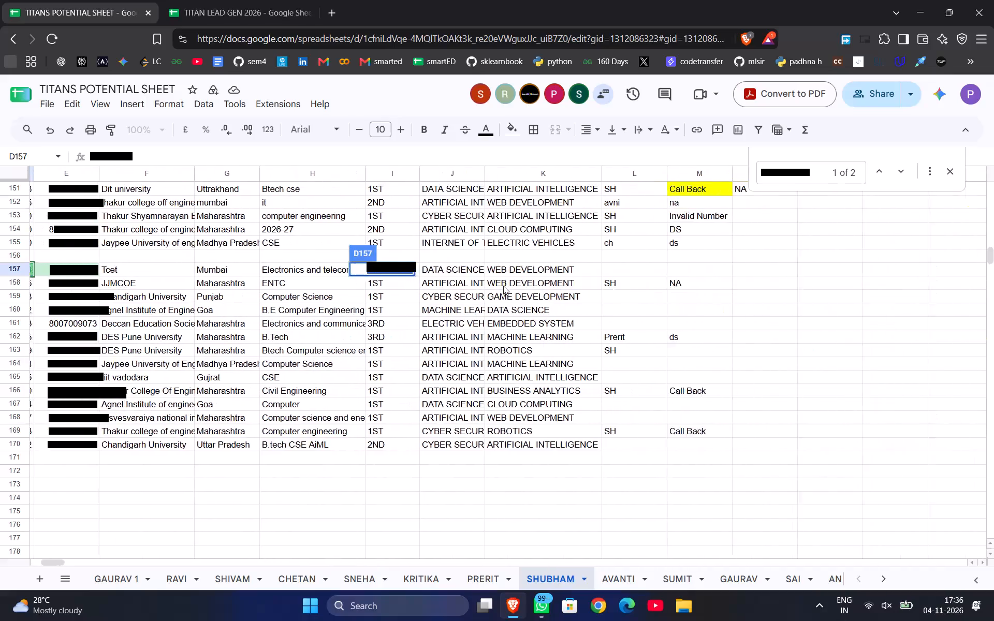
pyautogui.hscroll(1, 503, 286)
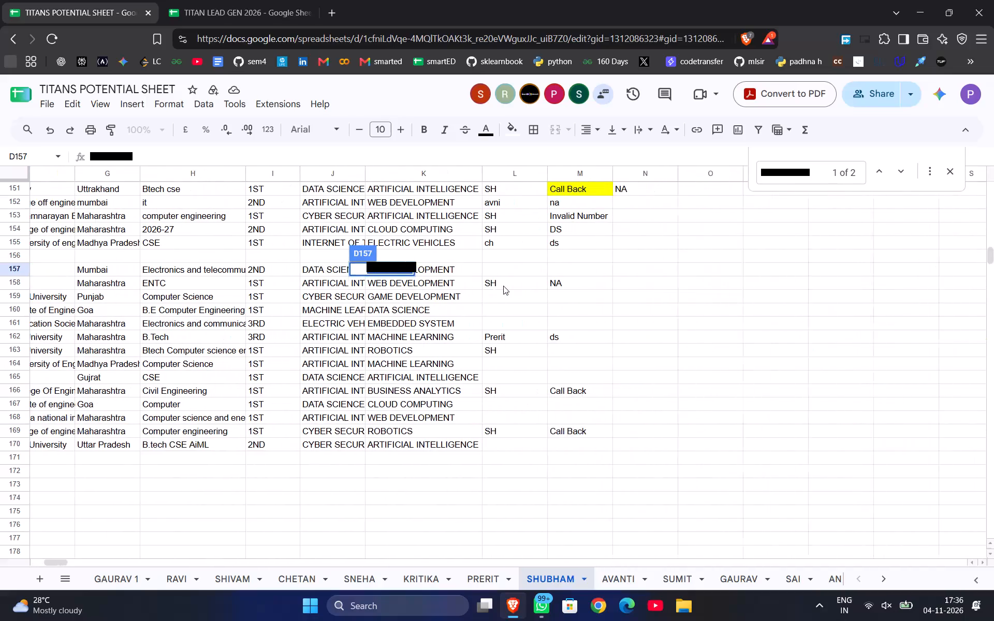
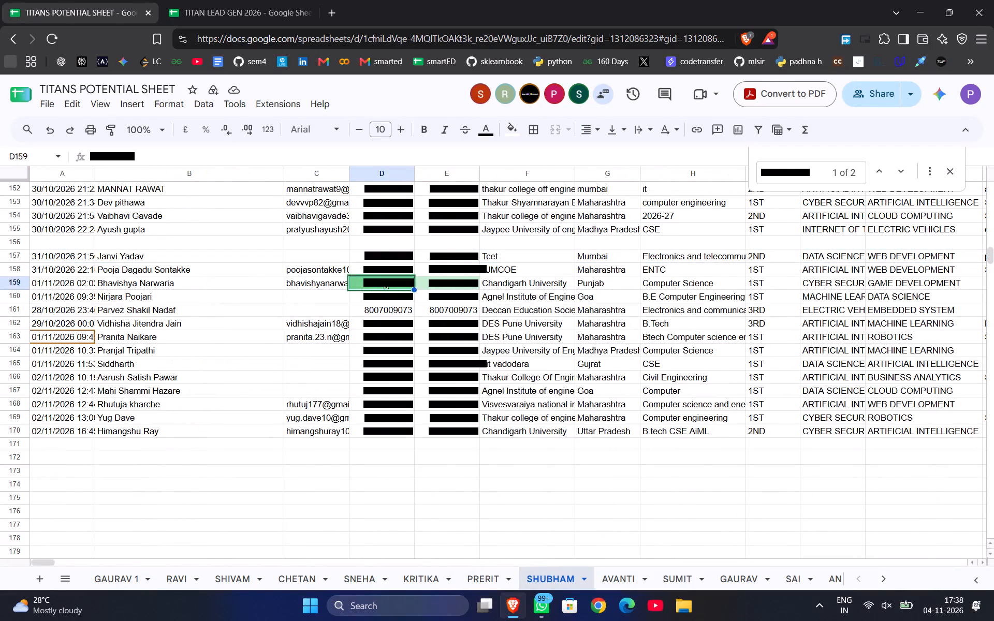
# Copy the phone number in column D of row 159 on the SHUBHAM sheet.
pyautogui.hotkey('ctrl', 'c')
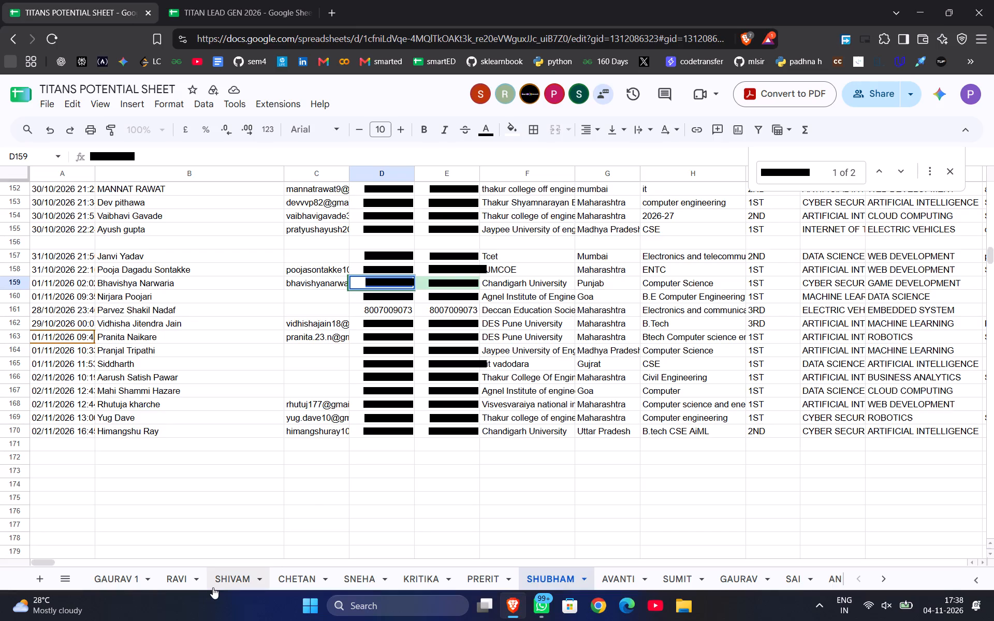
# Move the PRERIT sheet ahead of the KRITIKA sheet and check the end of its lead list.
pyautogui.moveTo(466, 570); pyautogui.dragTo(475, 493)
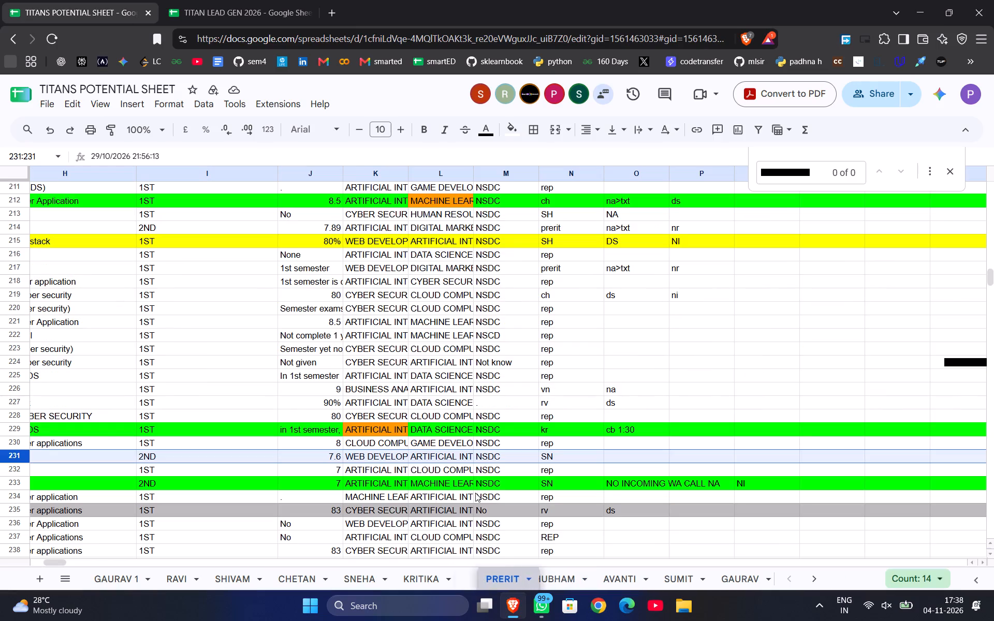
pyautogui.moveTo(475, 493); pyautogui.dragTo(451, 513)
pyautogui.scroll(-6, 451, 513)
pyautogui.scroll(2, 451, 513)
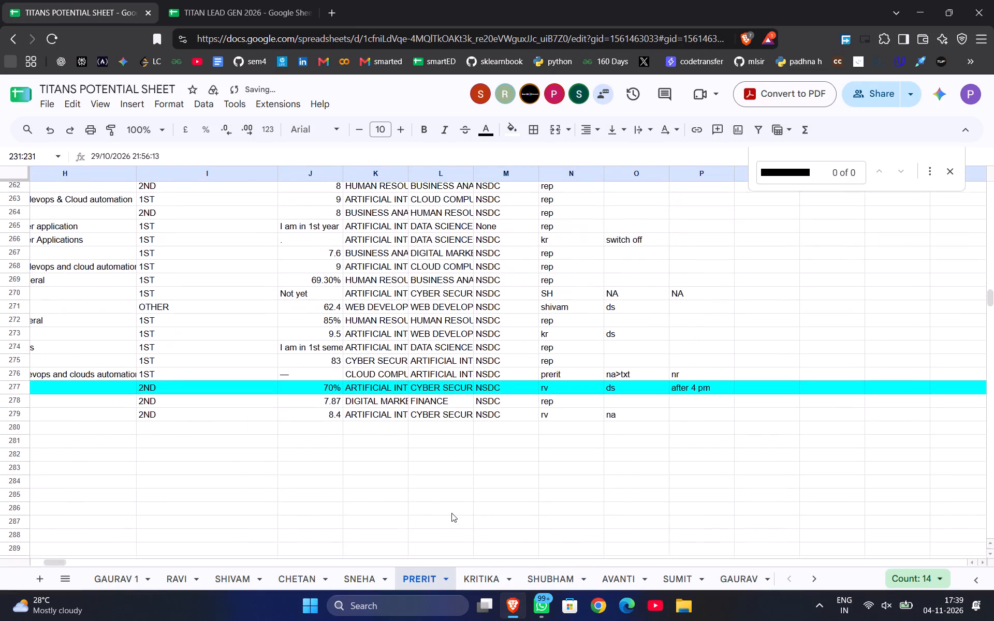
# Return to the SHUBHAM sheet, check the caller cell in row 159, and copy that lead's phone number from column D.
pyautogui.click(537, 580)
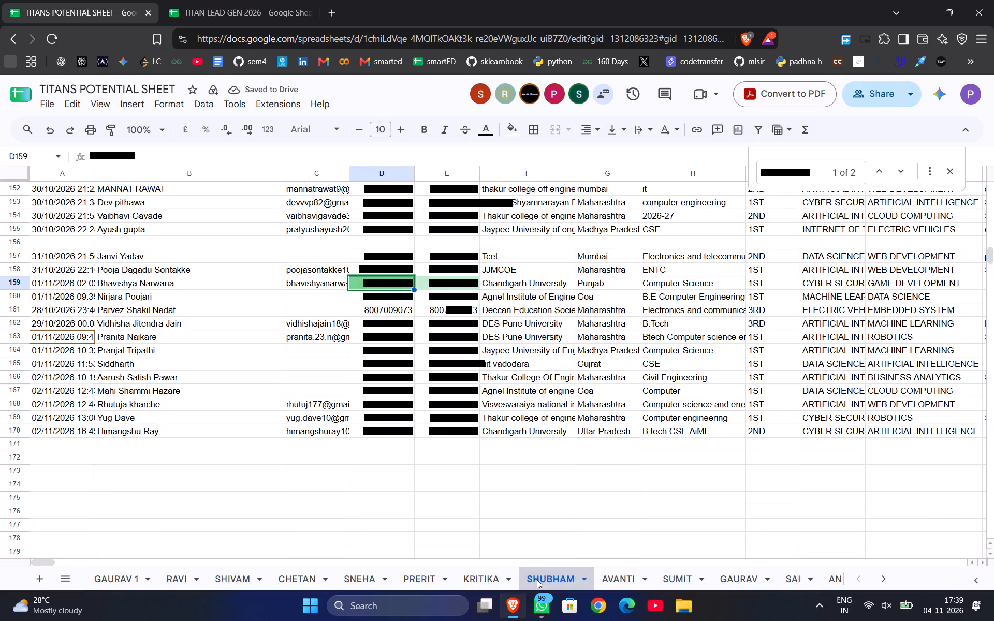
pyautogui.hscroll(-1, 699, 448)
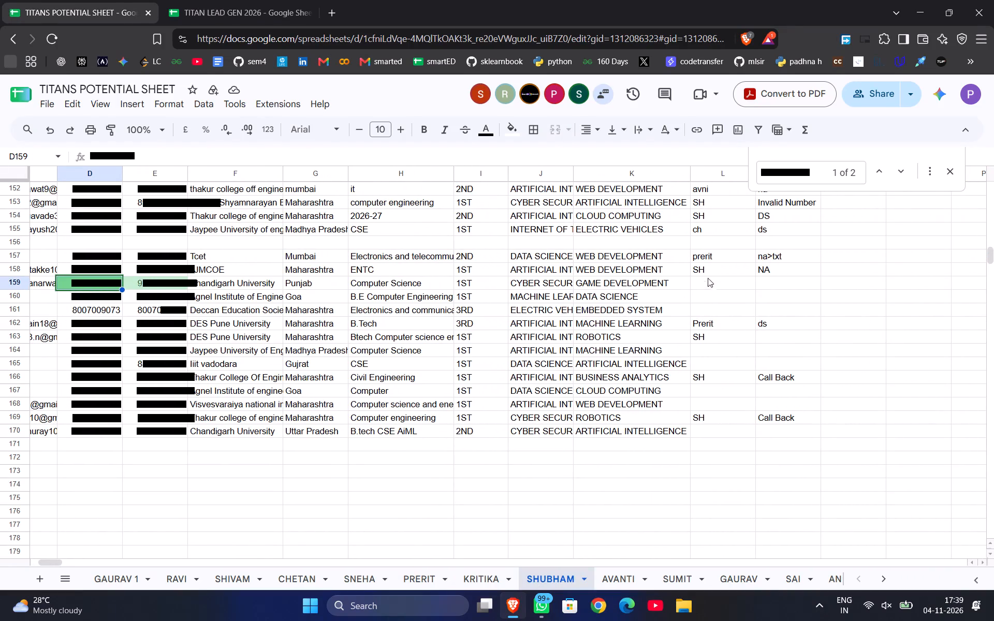
pyautogui.click(706, 282)
pyautogui.hscroll(6, 706, 282)
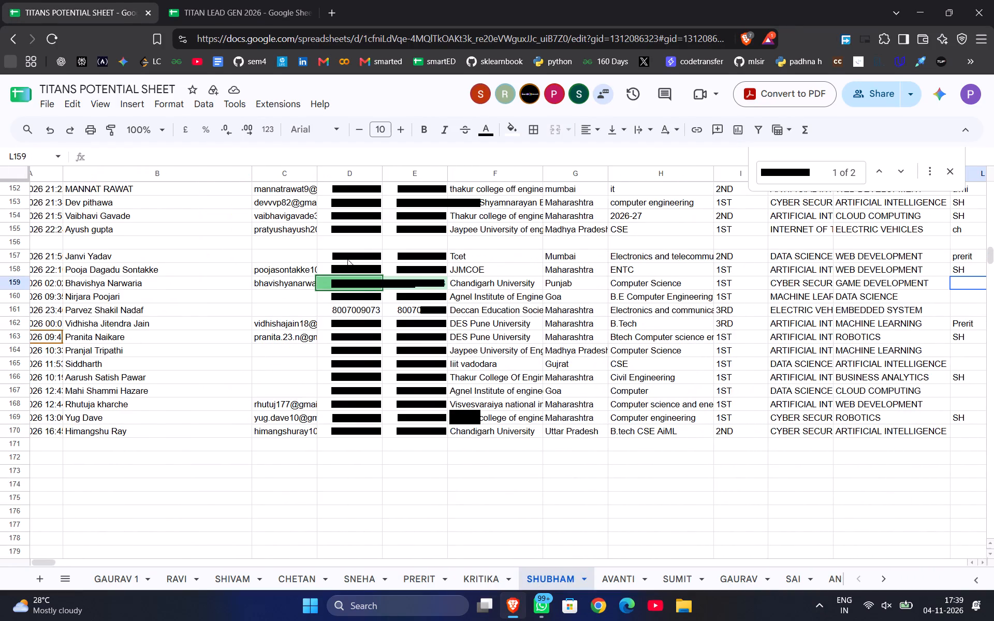
pyautogui.hscroll(-1, 431, 281)
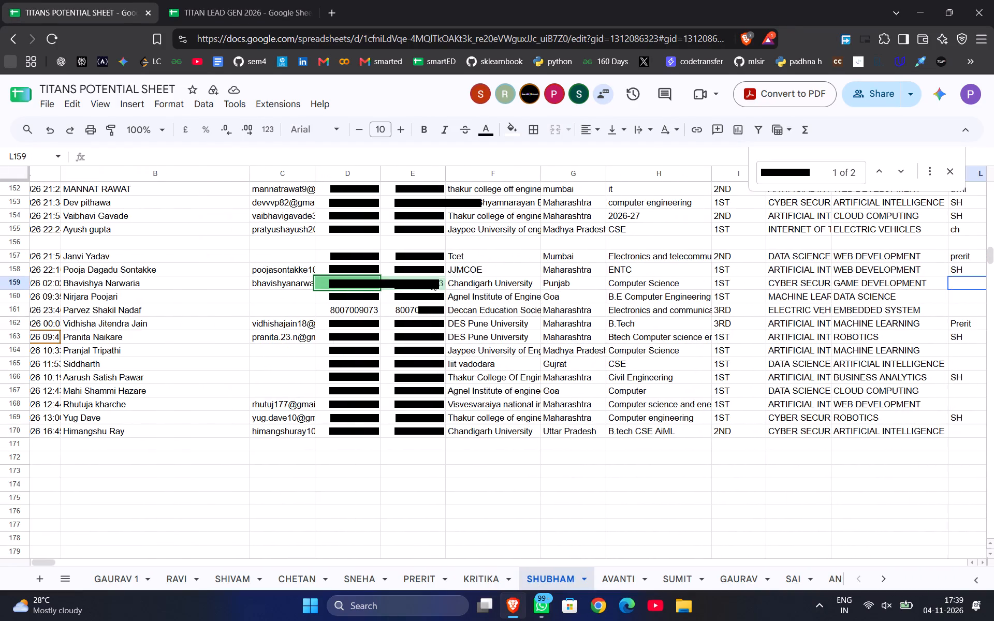
pyautogui.hscroll(-1, 431, 281)
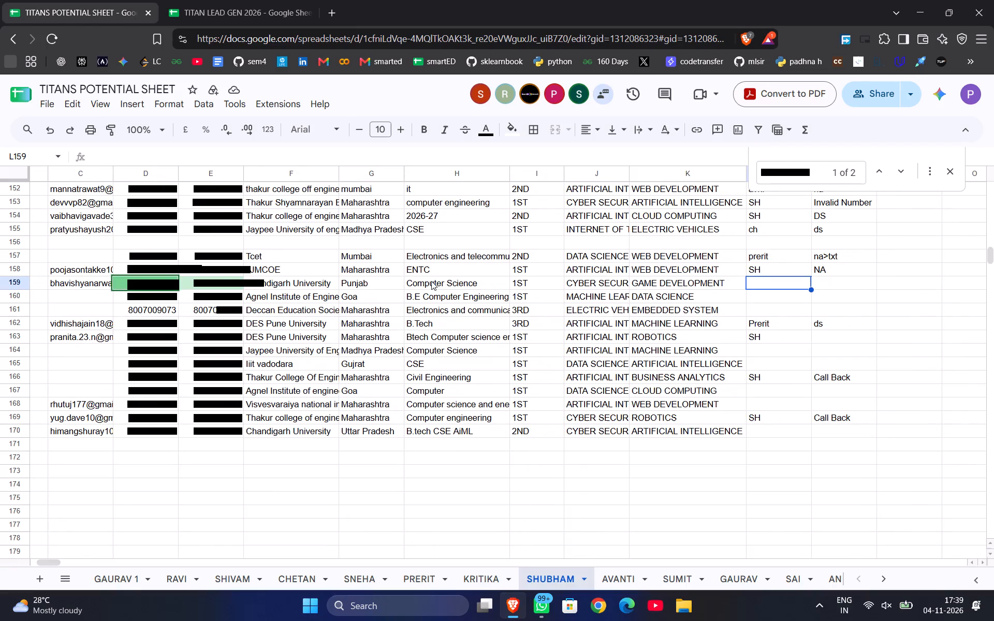
pyautogui.tripleClick(141, 284)
pyautogui.hotkey('ctrl', 'c')
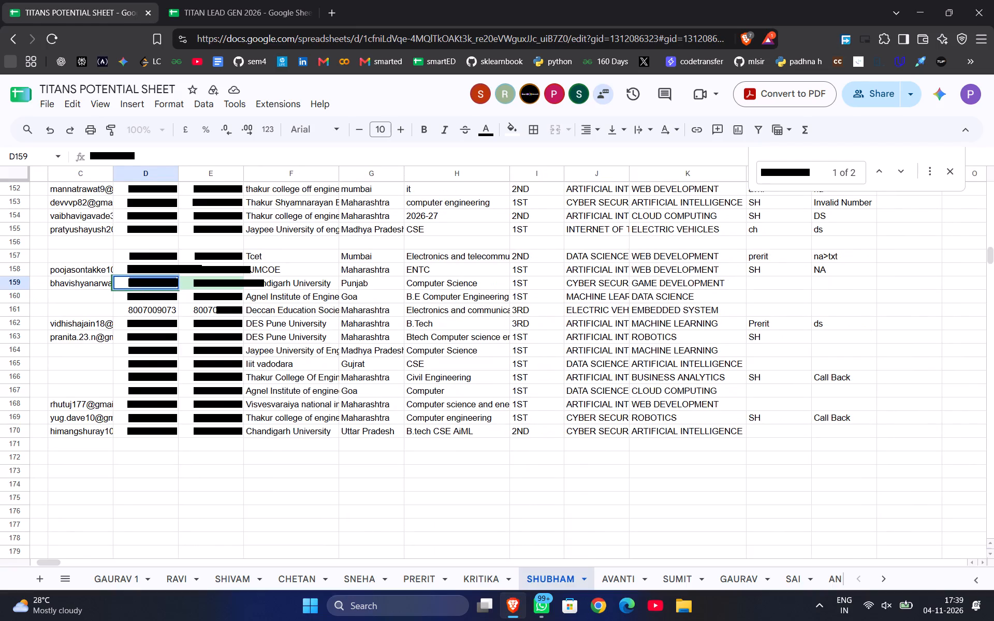
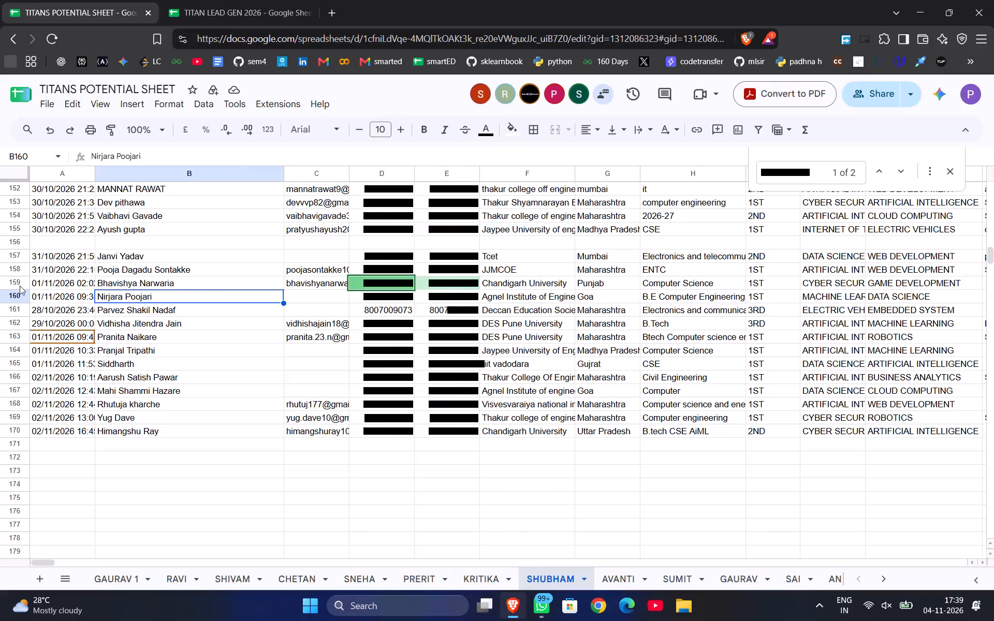
# Enter prerit as the caller in column L of row 159 on the SHUBHAM sheet.
pyautogui.click(6, 280)
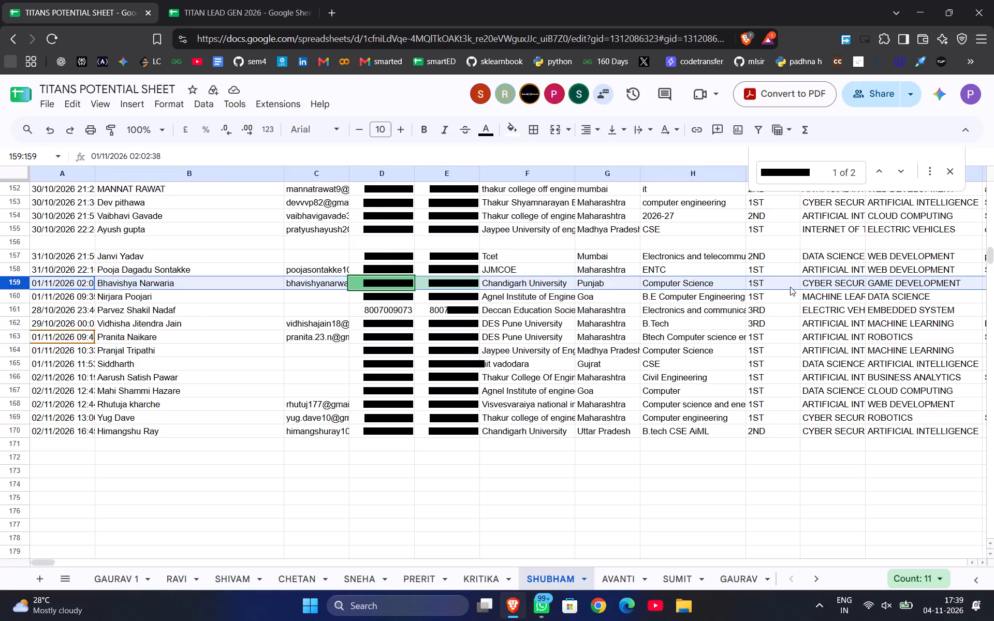
pyautogui.click(816, 280)
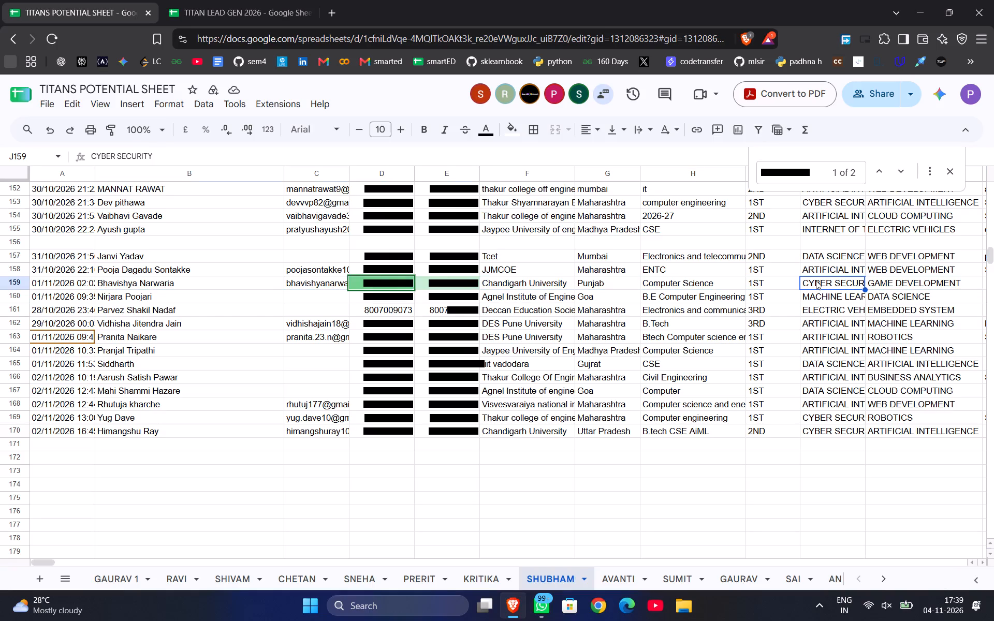
pyautogui.hscroll(-2, 940, 278)
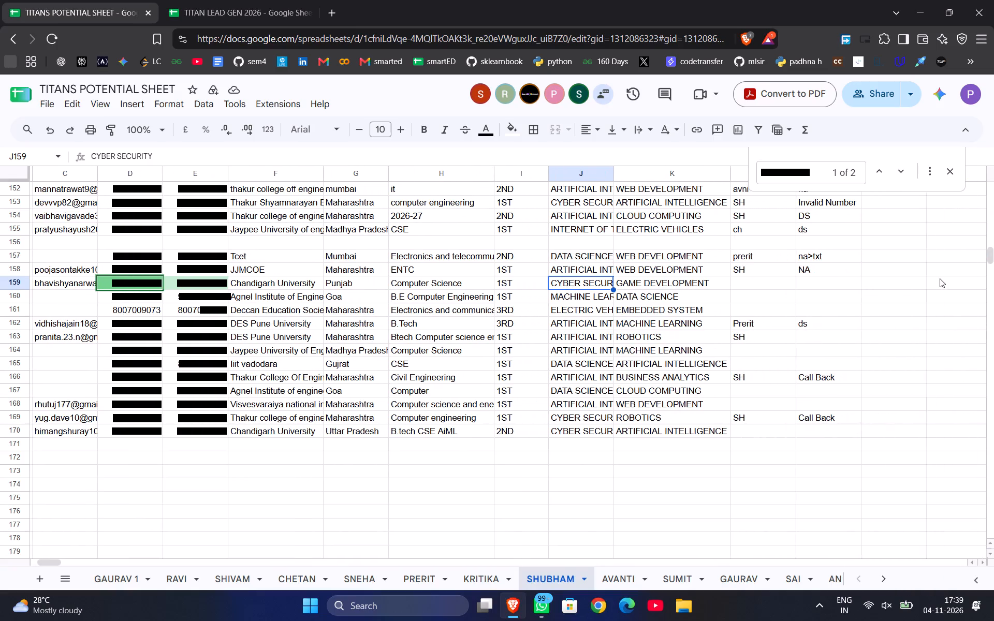
pyautogui.click(752, 286)
pyautogui.press('p')
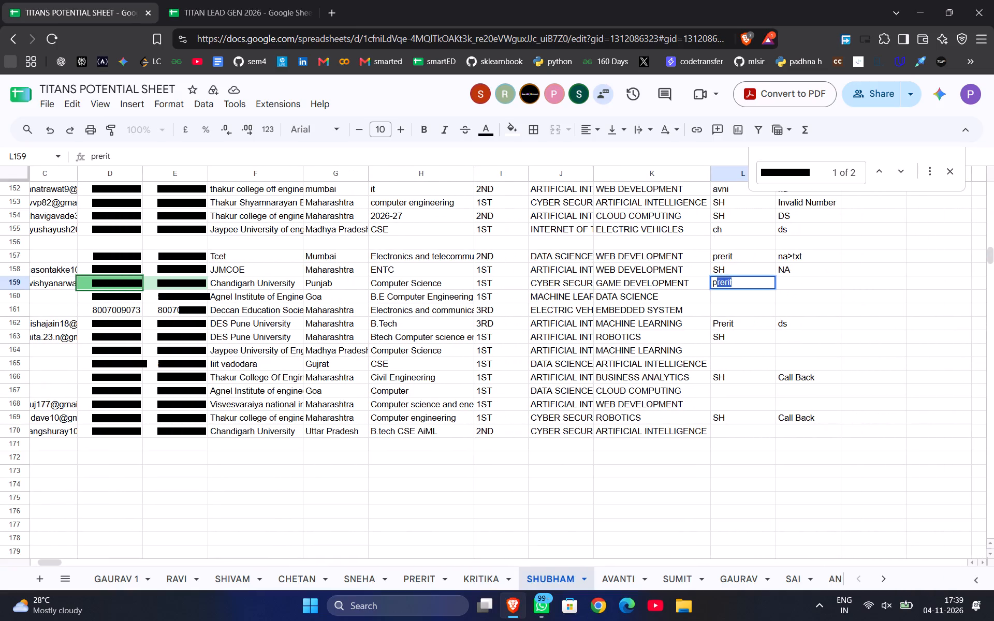
pyautogui.press('Tab')
pyautogui.hscroll(5, 752, 286)
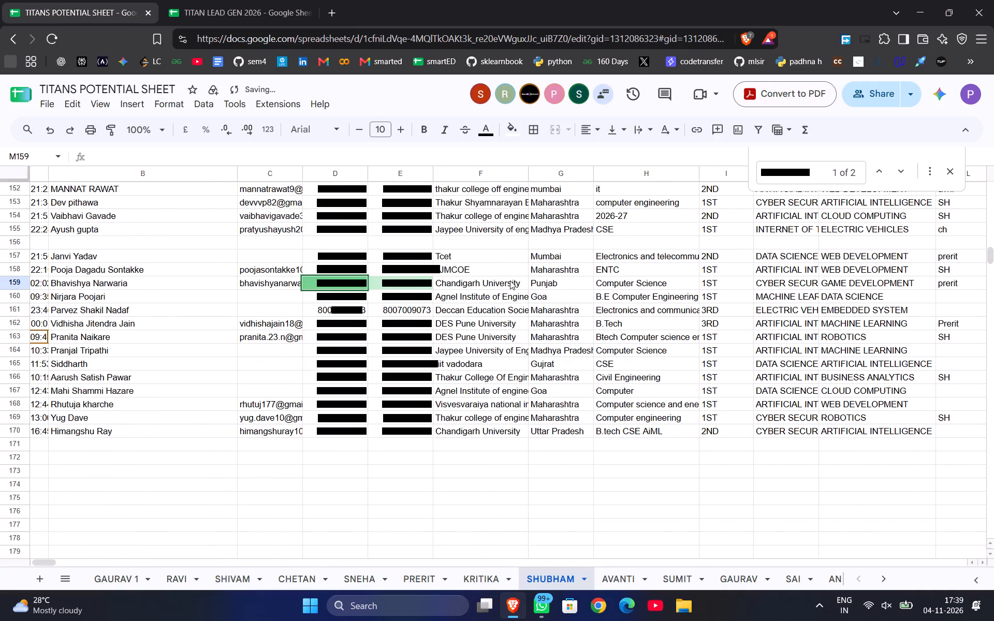
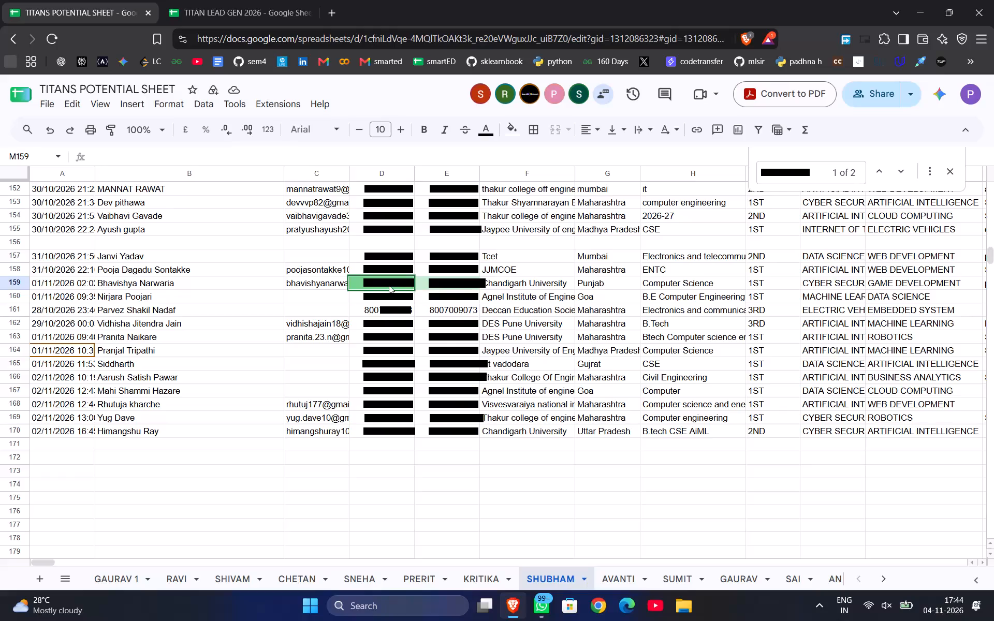
# Open the phone number cell in column D of row 159 on the SHUBHAM sheet.
pyautogui.tripleClick(389, 285)
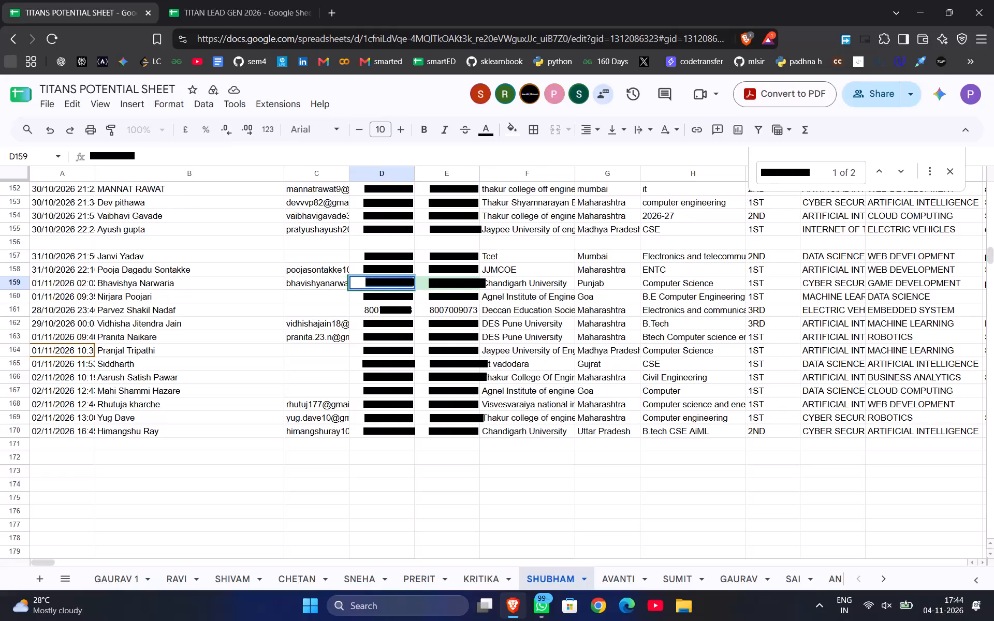
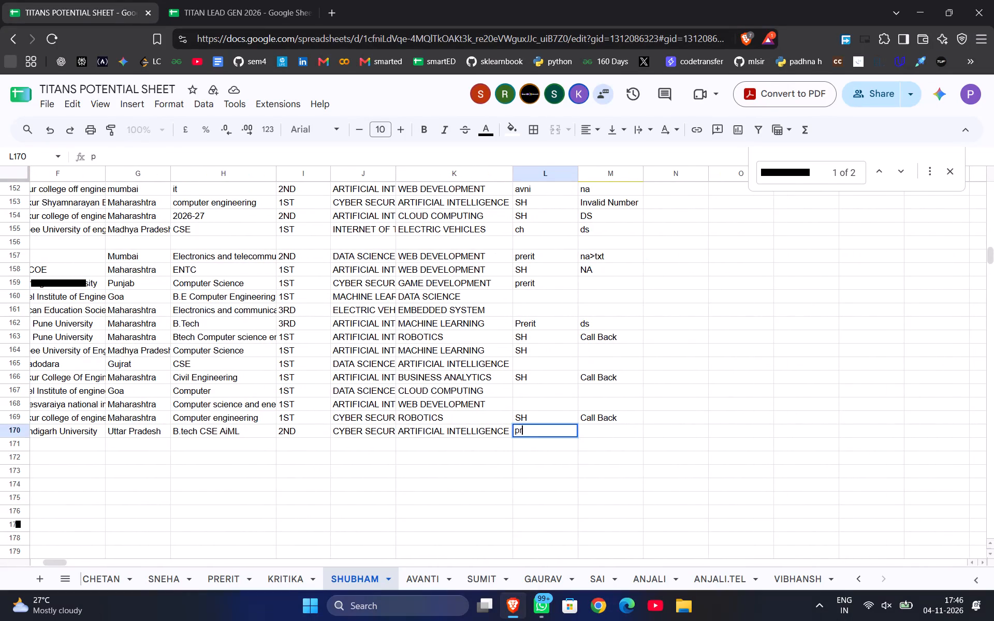
# Enter prerit as the caller in column L of row 170 on the SHUBHAM sheet.
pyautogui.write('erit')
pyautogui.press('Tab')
# Search the SHUBHAM sheet for the phone number in column D of row 170, and copy that lead's number.
pyautogui.hscroll(8, 563, 430)
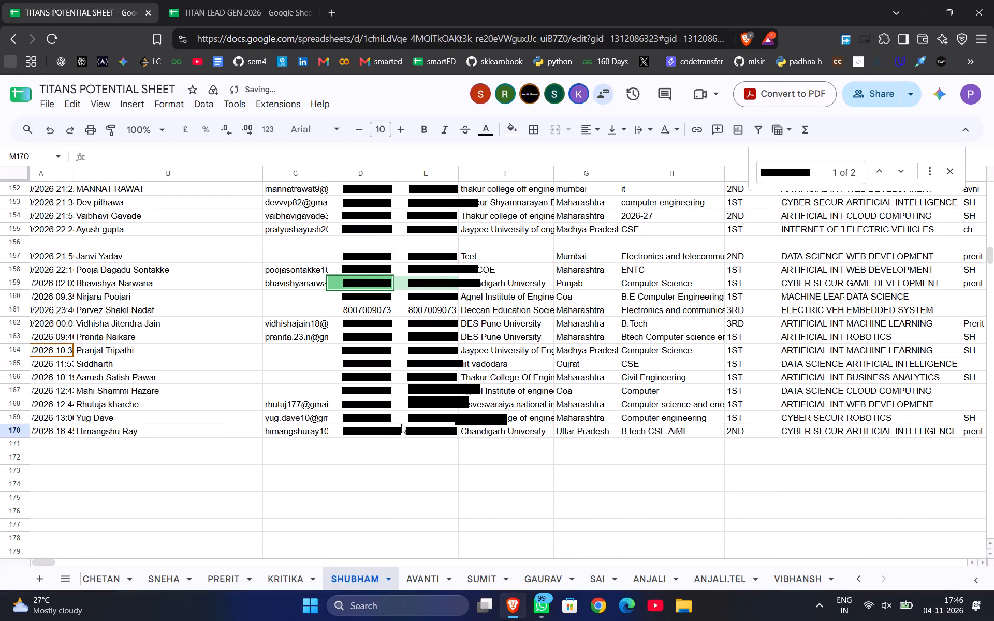
pyautogui.click(393, 430)
pyautogui.hotkey('ctrl', 'c')
pyautogui.hotkey('ctrl', 'f')
pyautogui.hotkey('ctrl', 'v')
pyautogui.tripleClick(393, 430)
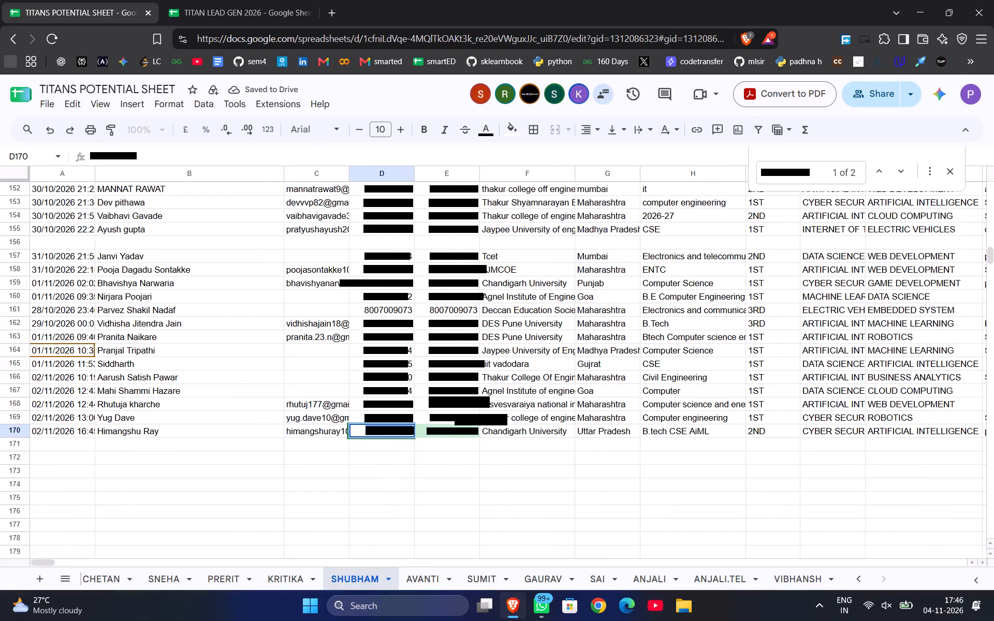
pyautogui.hotkey('ctrl', 'c')
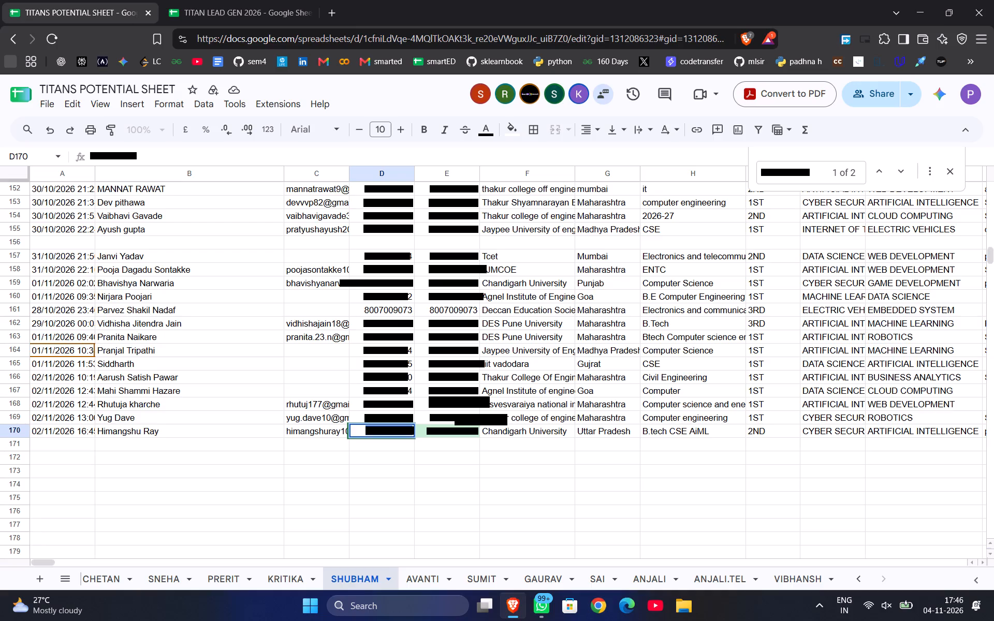
# Select the whole of row 170 on the SHUBHAM sheet and check the lead's course and caller columns.
pyautogui.click(440, 429)
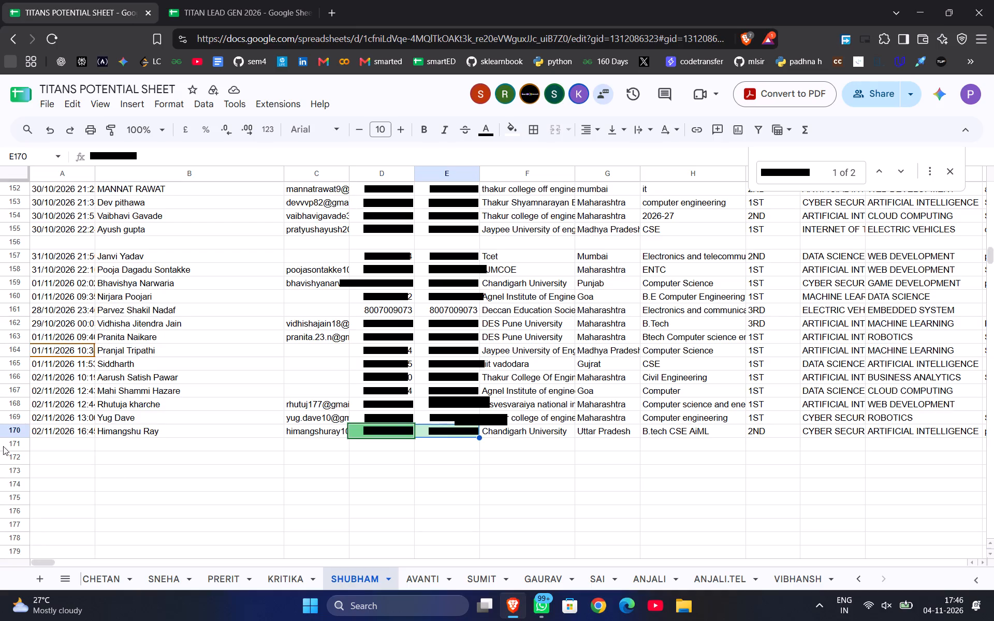
pyautogui.click(8, 430)
pyautogui.hscroll(1, 8, 430)
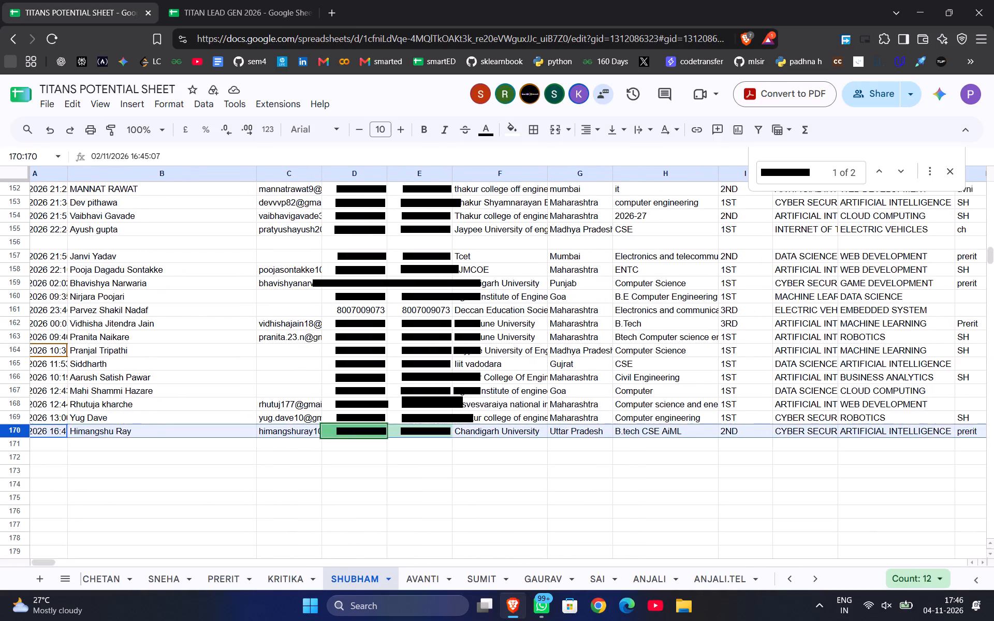
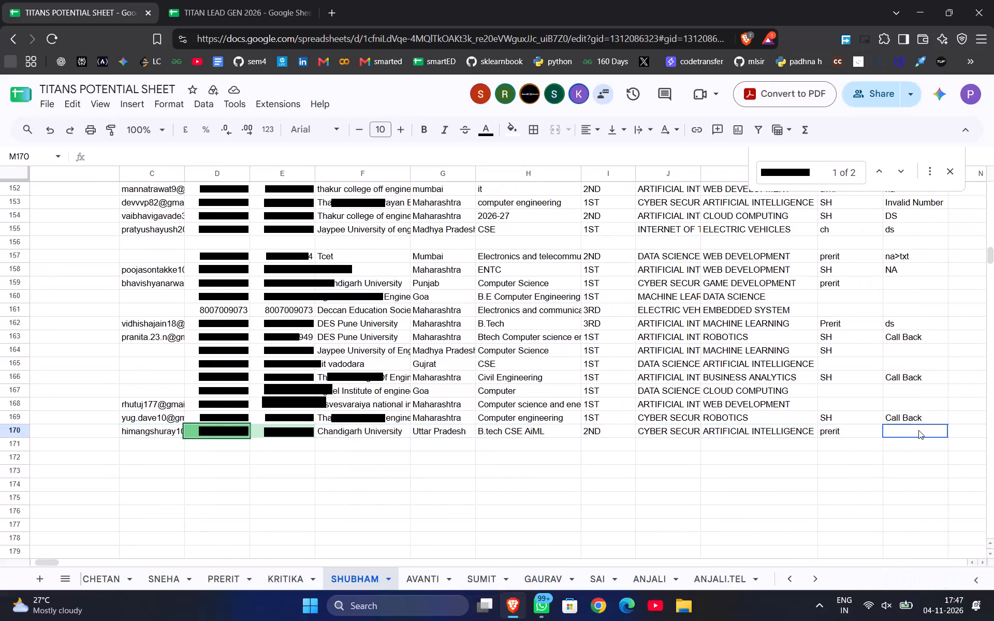
# Record the call status "ds" for the Chandigarh University lead in row 159 of the SHUBHAM sheet.
pyautogui.click(902, 282)
pyautogui.write('ds')
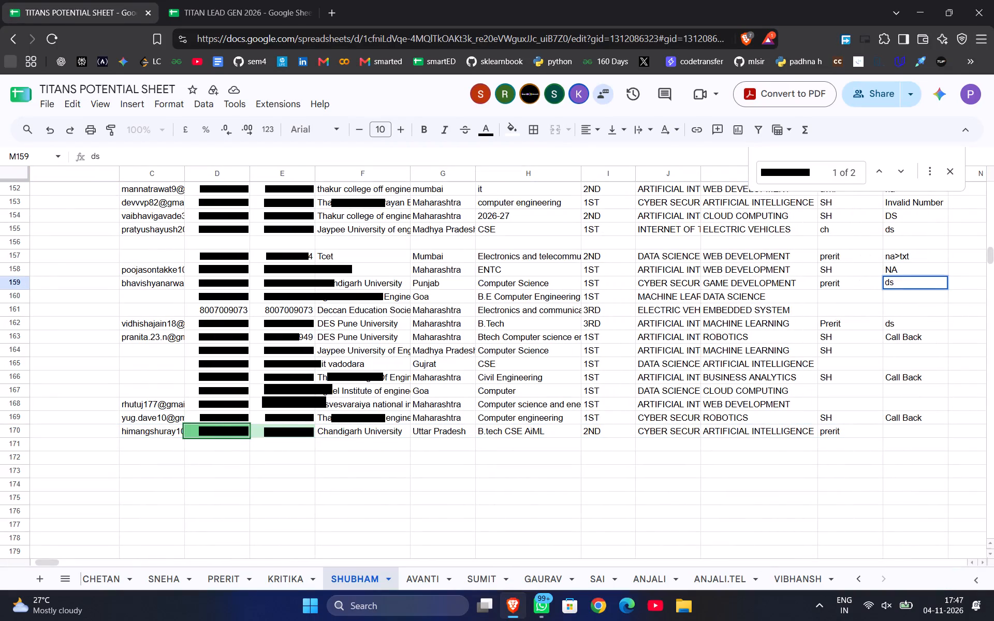
pyautogui.press('Down')
# Select the empty call status cell of the Chandigarh University lead in row 170.
pyautogui.press('Down')
pyautogui.press('Down')
pyautogui.press('Down')
pyautogui.press('Down')
pyautogui.press('Down')
pyautogui.press('Down')
pyautogui.press('Down')
pyautogui.press('Down')
pyautogui.press('Down')
pyautogui.press('Down')
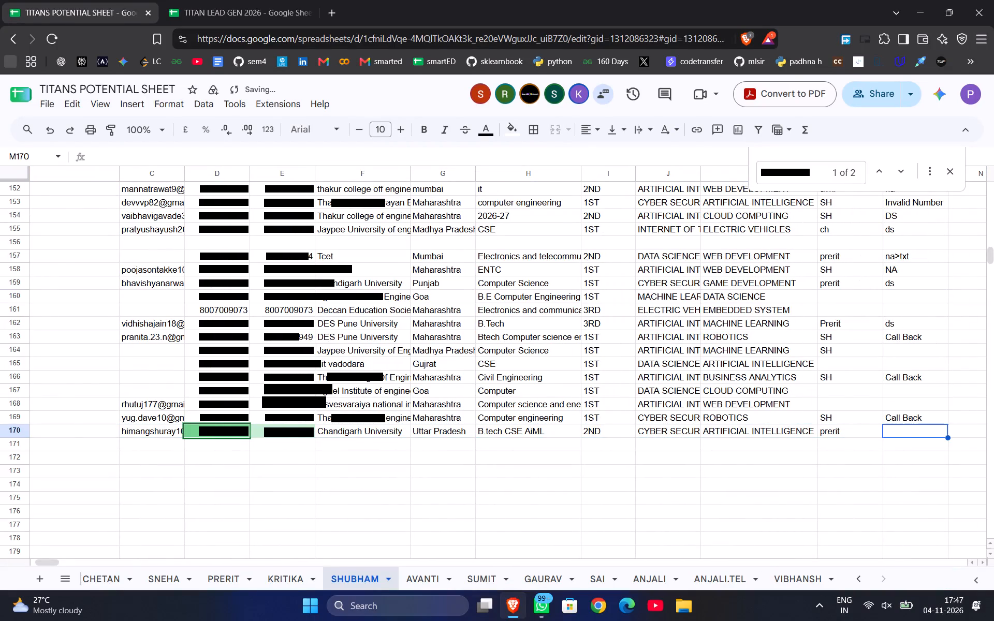
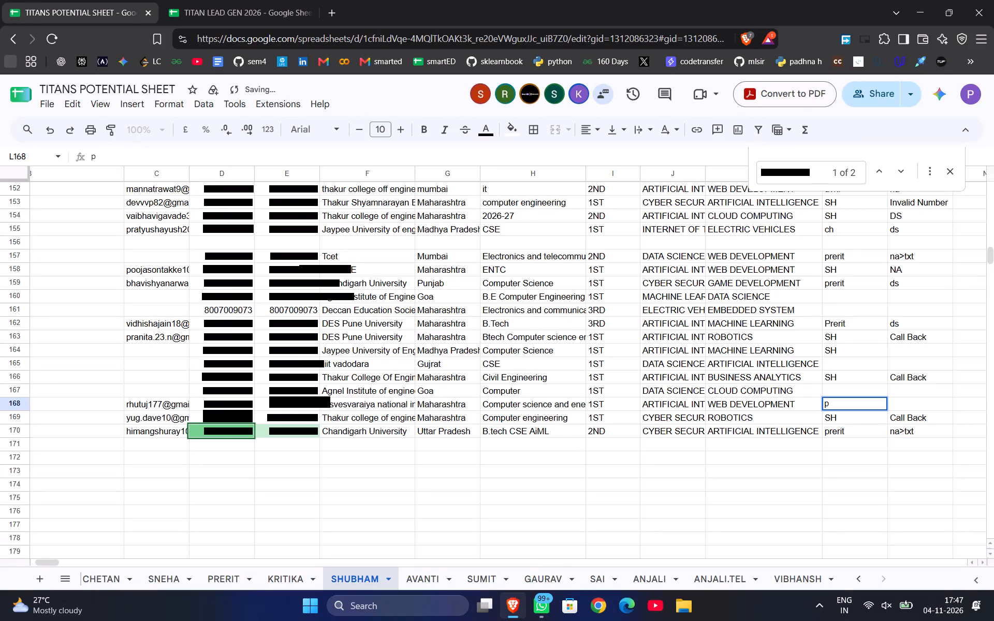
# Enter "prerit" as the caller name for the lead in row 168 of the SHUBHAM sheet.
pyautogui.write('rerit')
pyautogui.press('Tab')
# Shorten the caller entry of the lead in row 168 to "p" and go to its call status cell.
pyautogui.hscroll(2, 382, 305)
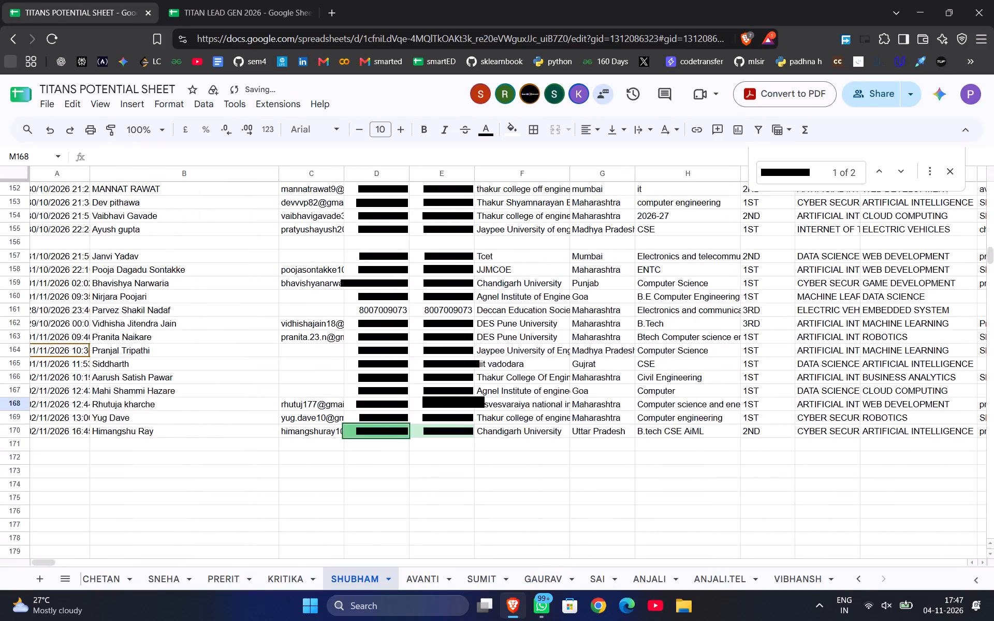
pyautogui.hscroll(-2, 382, 305)
pyautogui.press('Left')
pyautogui.press('Return')
pyautogui.press('BackSpace')
pyautogui.press('BackSpace')
pyautogui.press('BackSpace')
pyautogui.press('BackSpace')
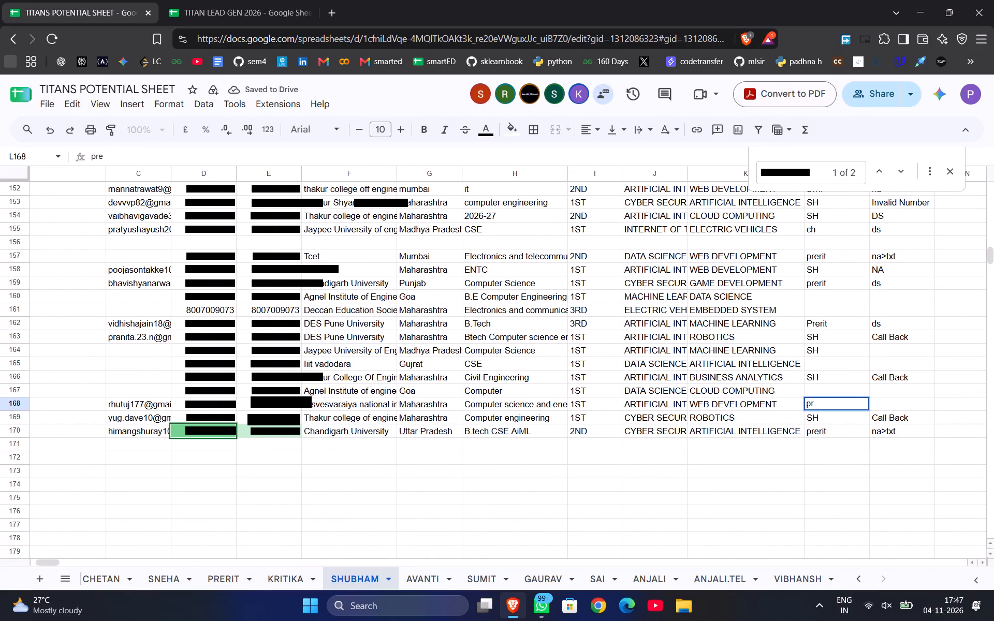
pyautogui.press('BackSpace')
pyautogui.press('Return')
pyautogui.press('Up')
pyautogui.press('Right')
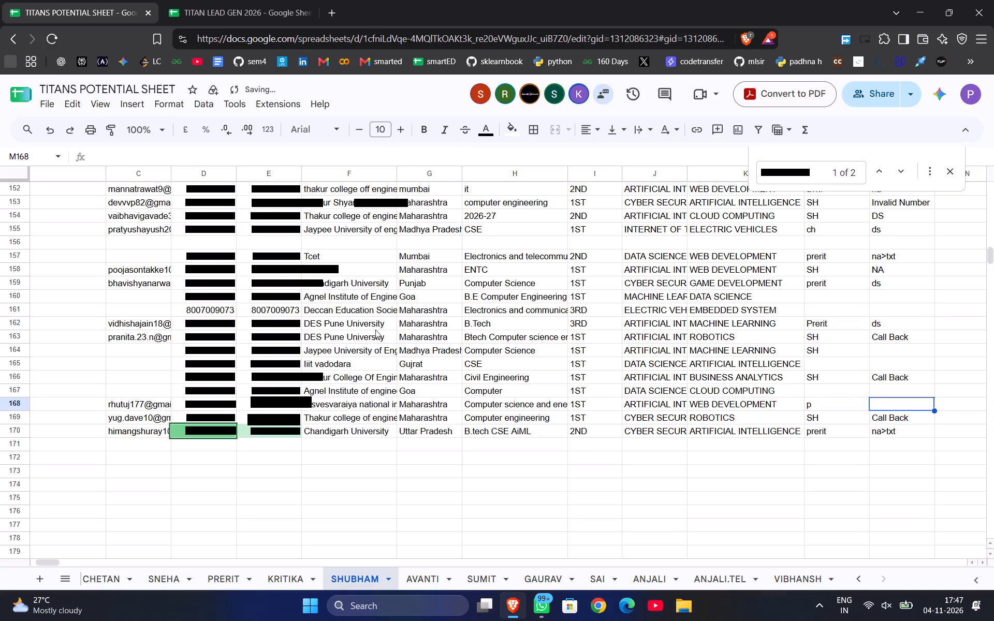
# Select the first phone number cell of the Chandigarh University lead in row 170.
pyautogui.click(204, 438)
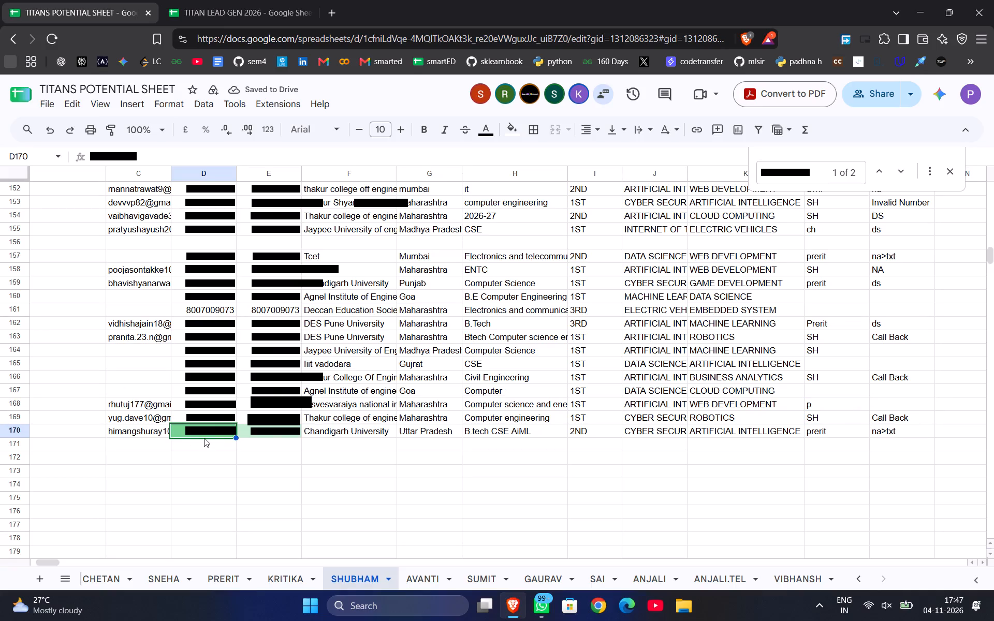
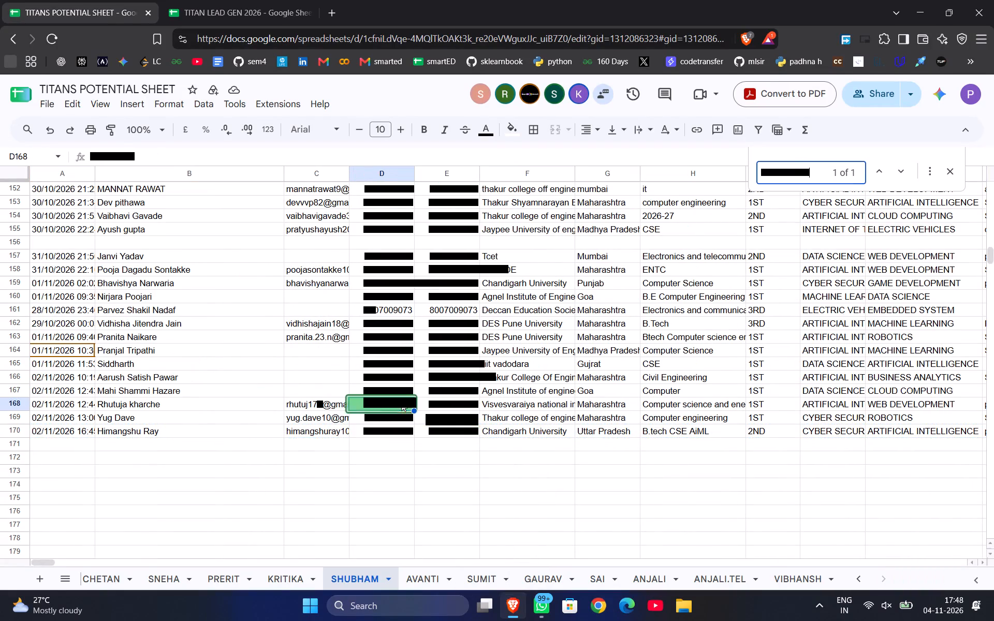
# Copy the first phone number of the lead in row 168 of the SHUBHAM sheet.
pyautogui.tripleClick(401, 402)
pyautogui.hotkey('ctrl', 'c')
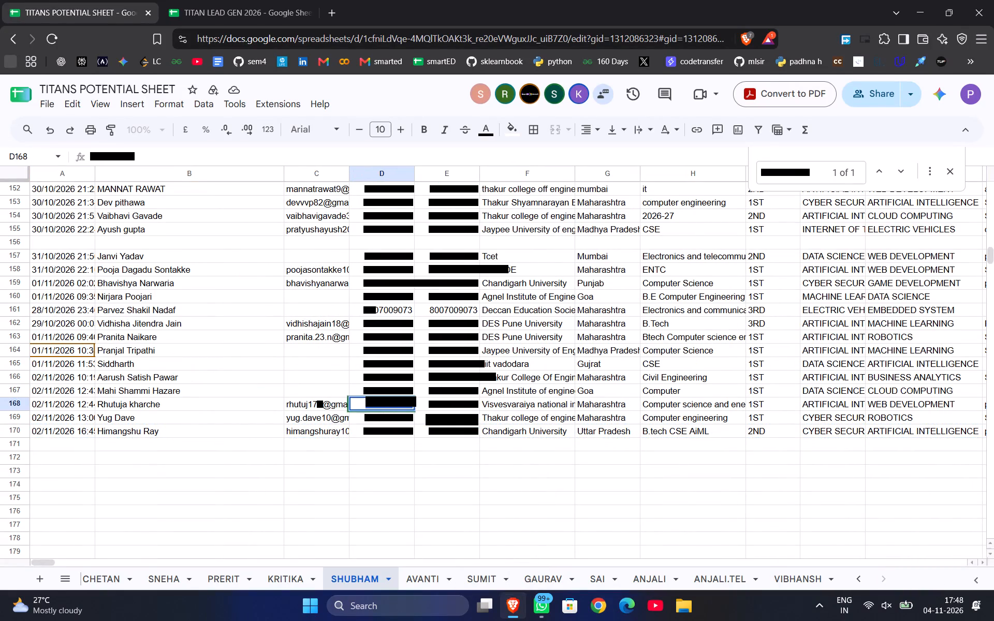
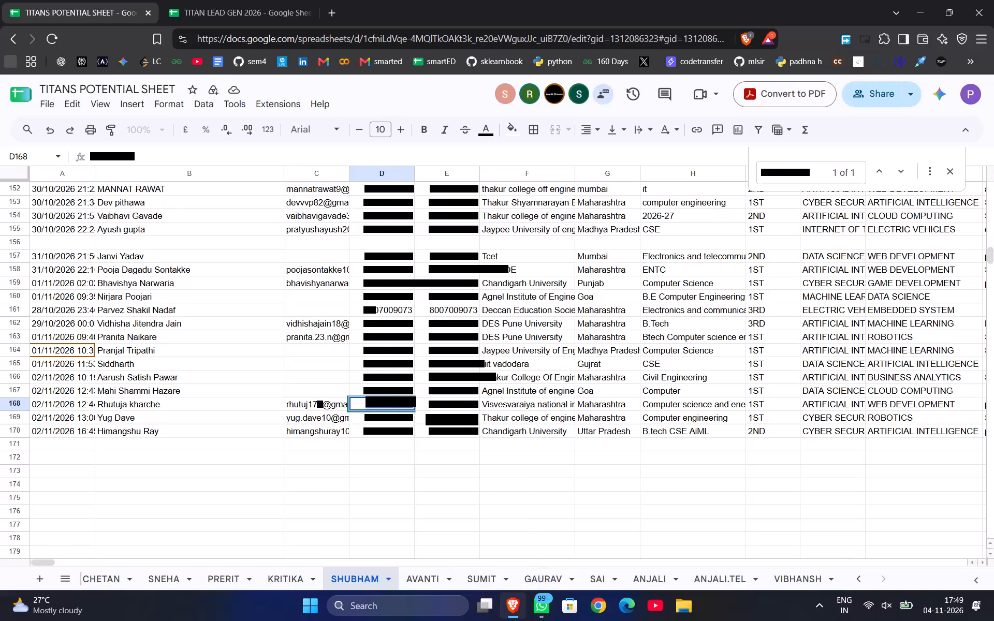
# Check the chosen domains and caller entry of the lead in row 168 of the SHUBHAM sheet.
pyautogui.hscroll(-3, 401, 402)
pyautogui.hscroll(-2, 776, 409)
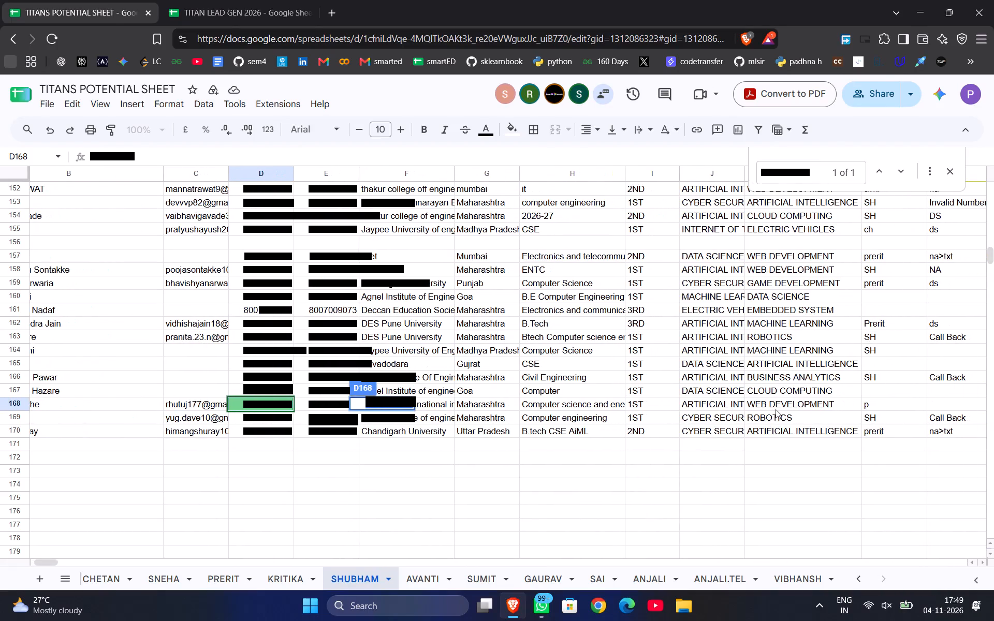
pyautogui.click(723, 407)
pyautogui.hscroll(7, 723, 407)
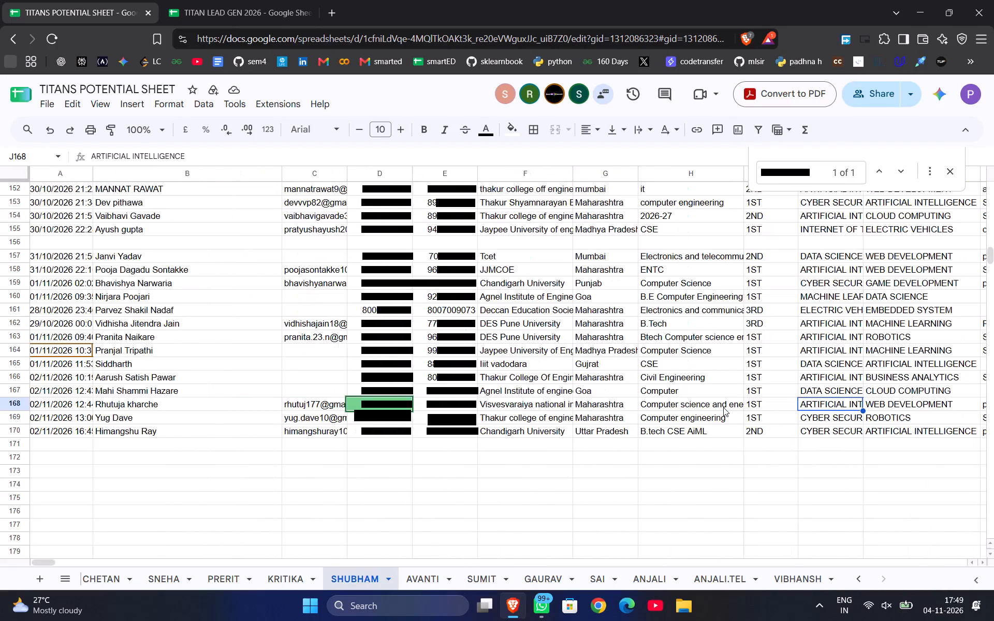
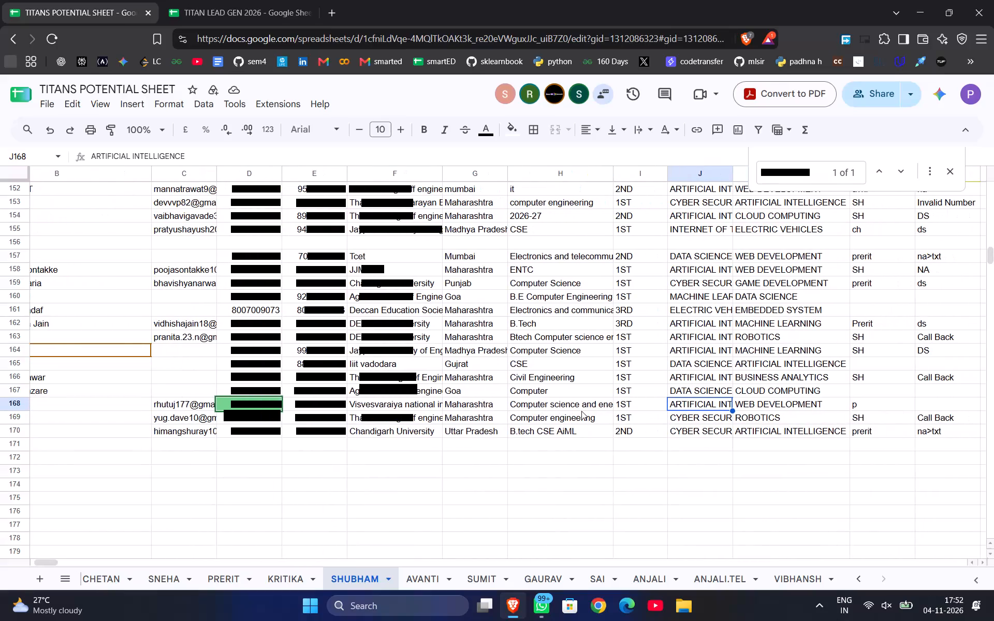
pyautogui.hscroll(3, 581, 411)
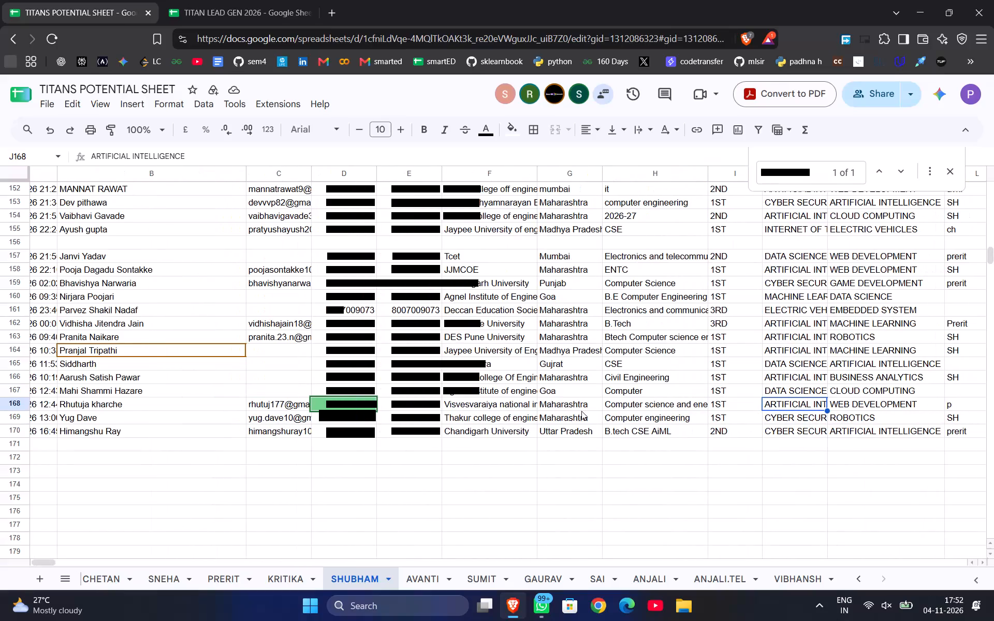
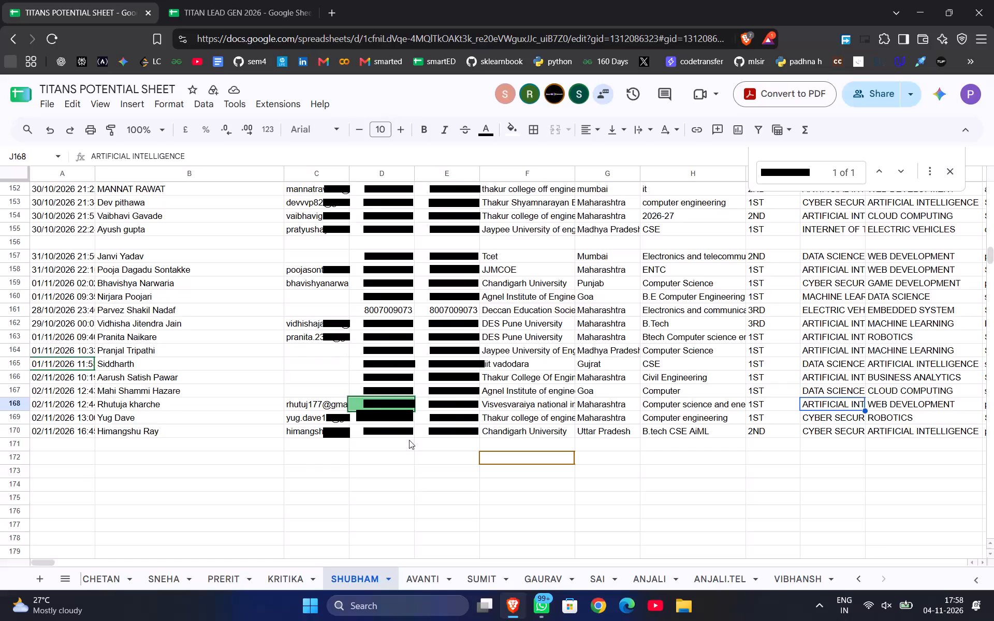
# Open the phone number cell D168 in the SHUBHAM sheet for editing to select its number.
pyautogui.doubleClick(384, 399)
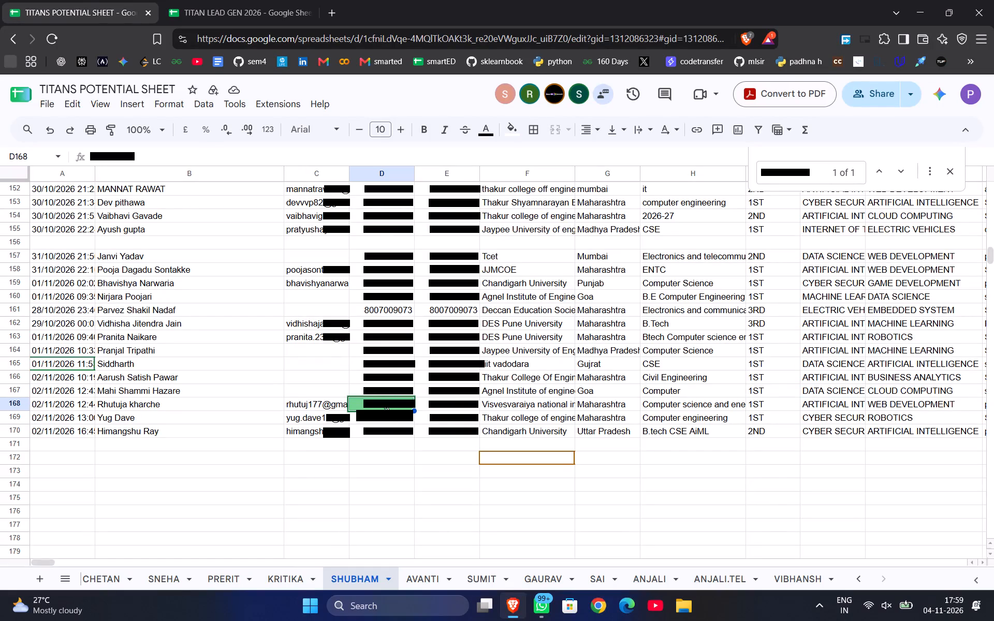
pyautogui.tripleClick(384, 401)
pyautogui.click(384, 401)
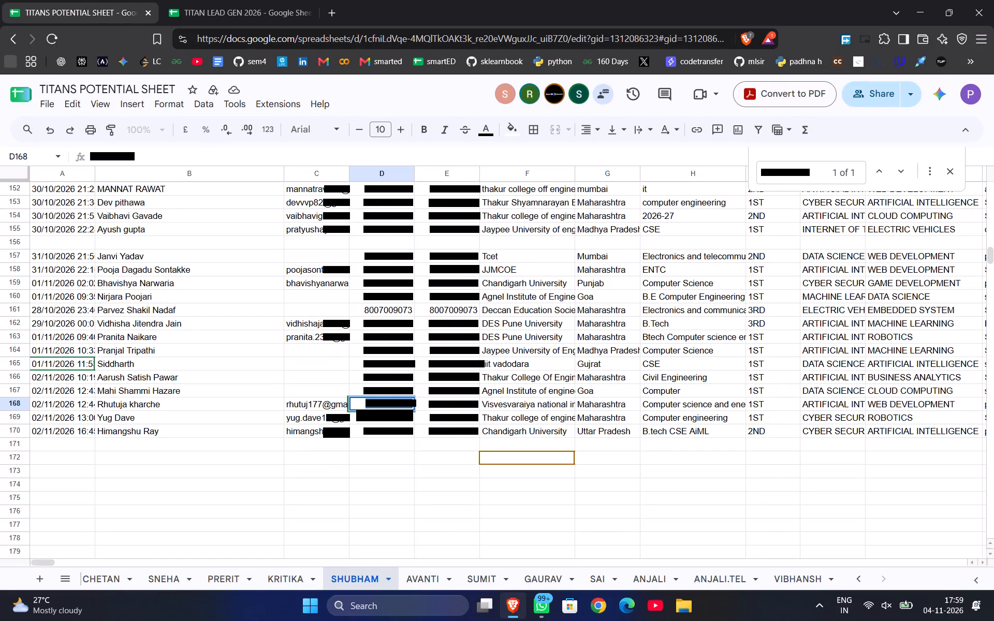
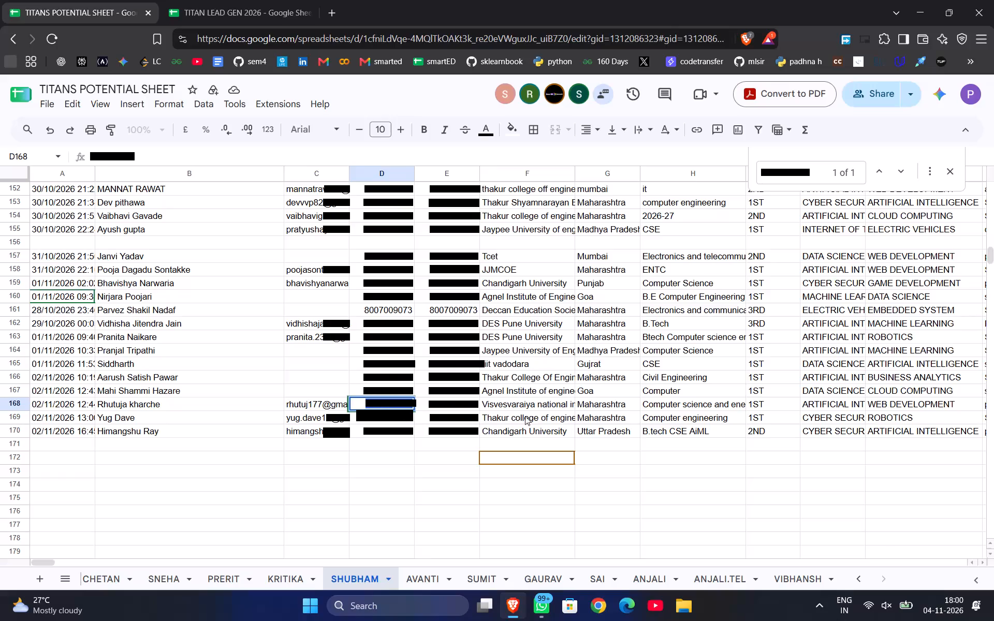
# Leave editing of phone number cell D168 and select the adjacent number cell E168 in the SHUBHAM sheet.
pyautogui.click(469, 399)
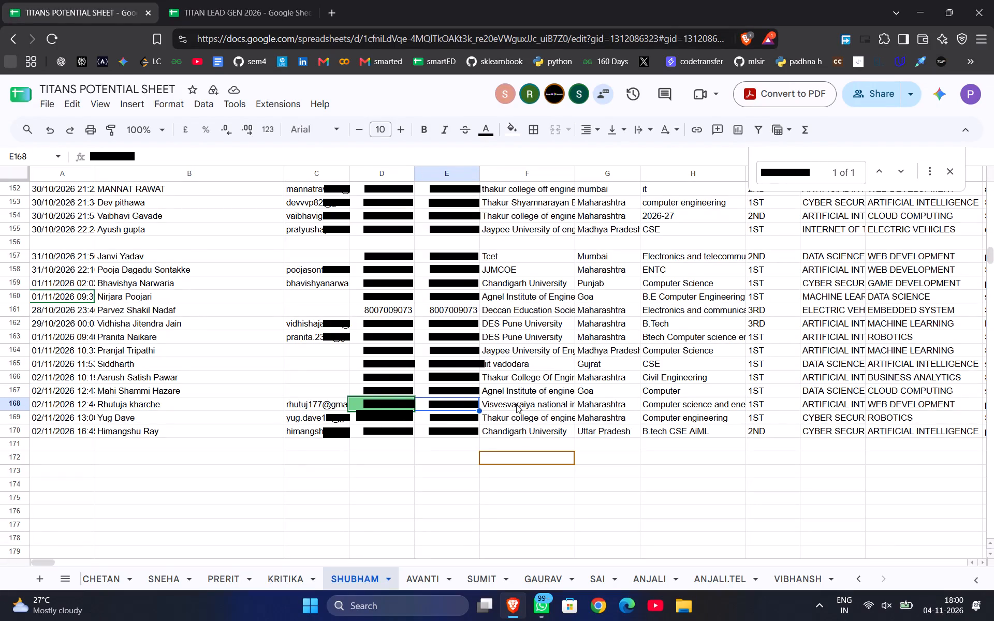
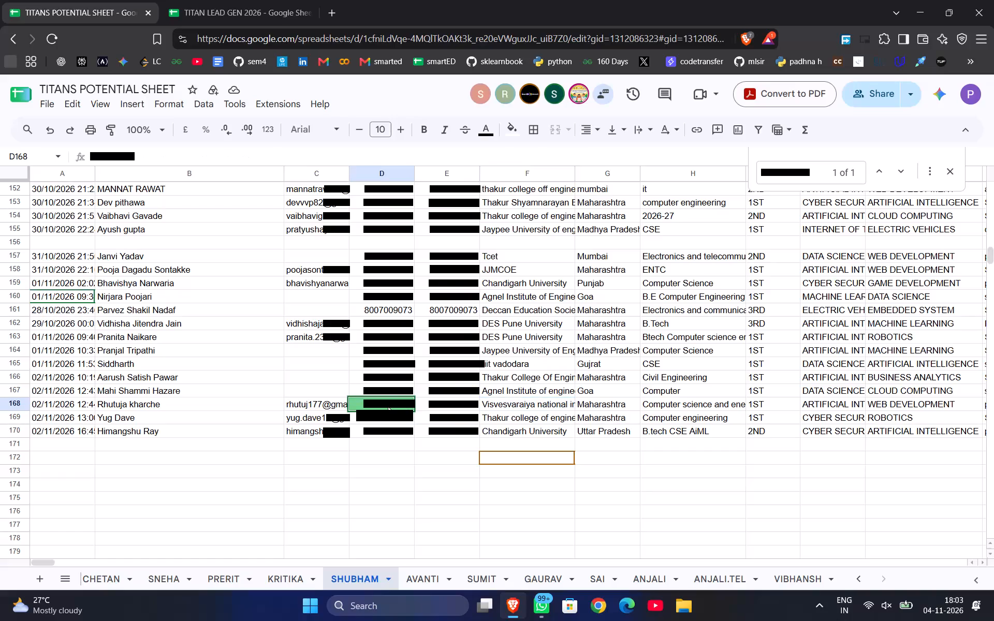
# Open the phone number cell D168 for editing in the SHUBHAM sheet.
pyautogui.click(388, 406)
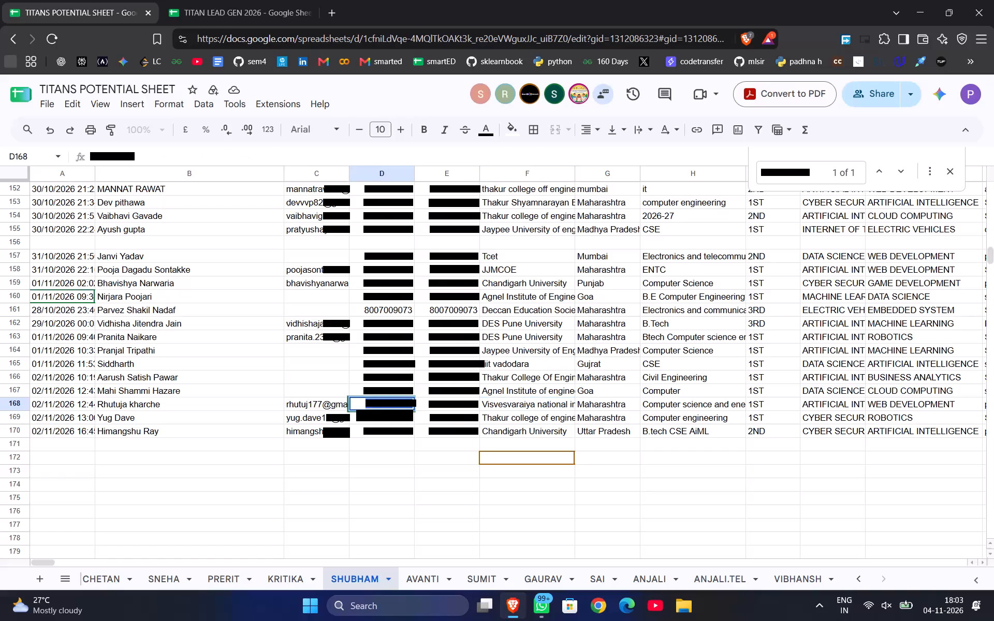
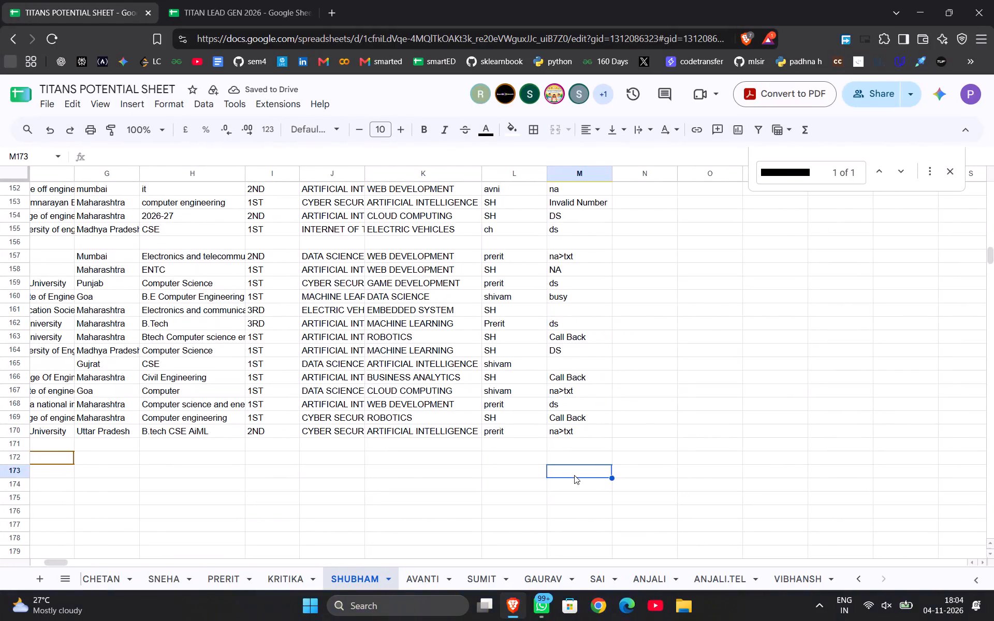
# Examine the newest leads at the end of the PRERIT sheet in TITANS POTENTIAL SHEET, including their caller and status columns.
pyautogui.click(278, 0)
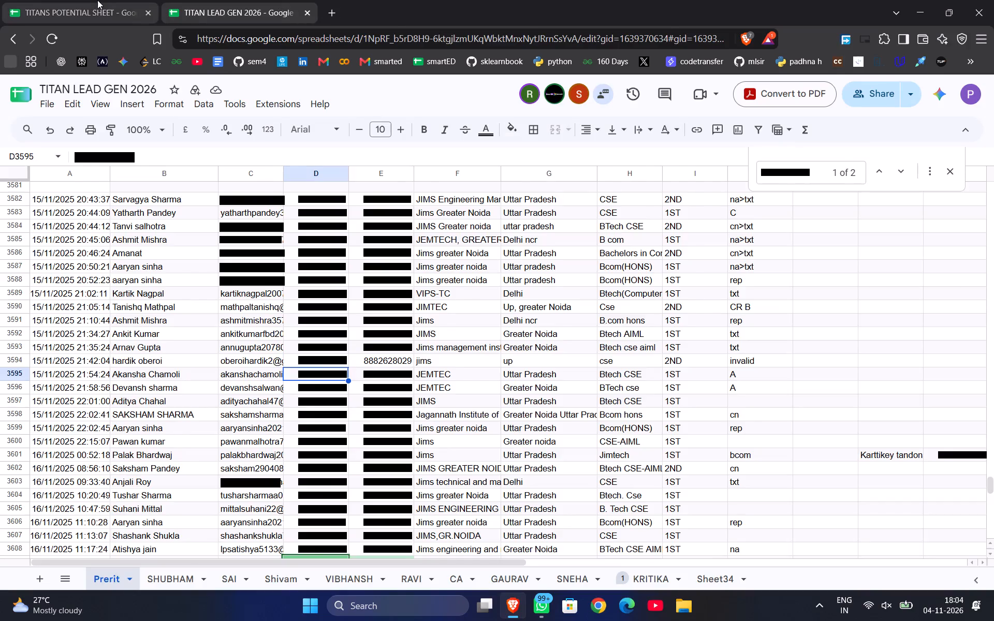
pyautogui.click(97, 0)
pyautogui.click(239, 579)
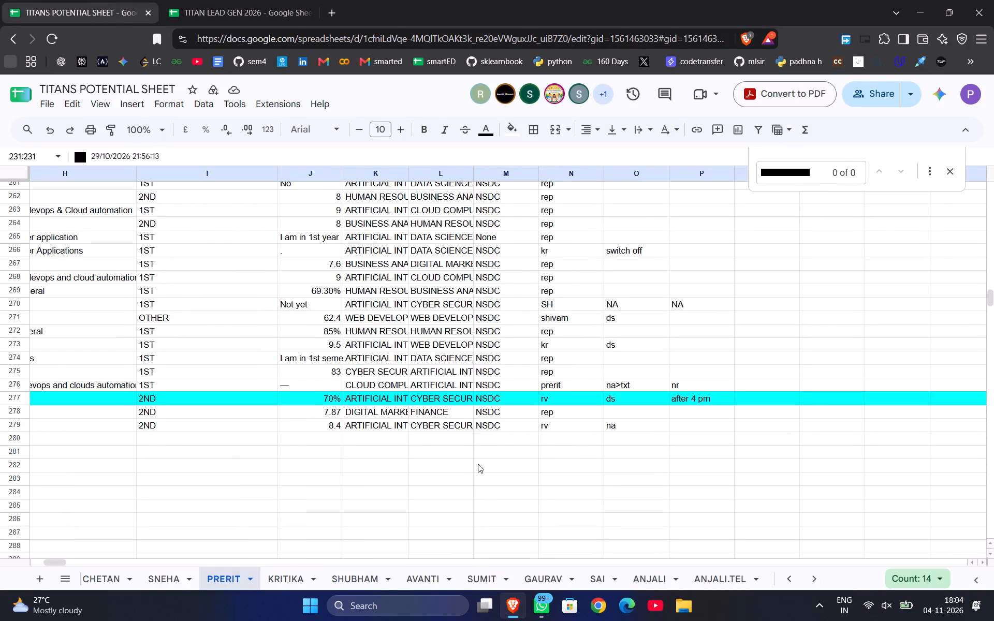
pyautogui.scroll(1, 478, 464)
pyautogui.scroll(-1, 478, 464)
pyautogui.click(607, 499)
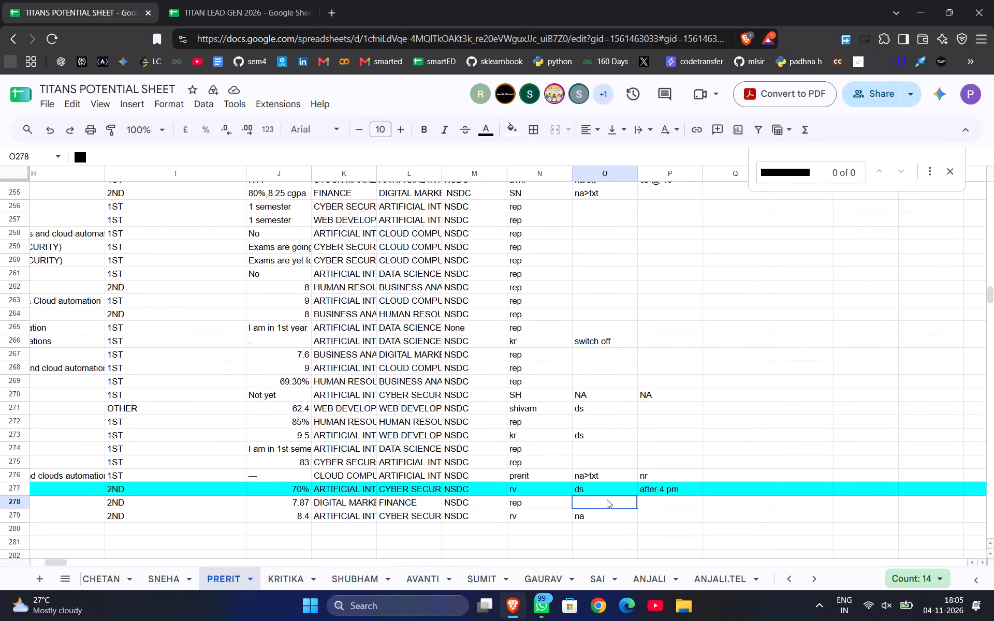
pyautogui.click(666, 484)
pyautogui.hscroll(5, 666, 484)
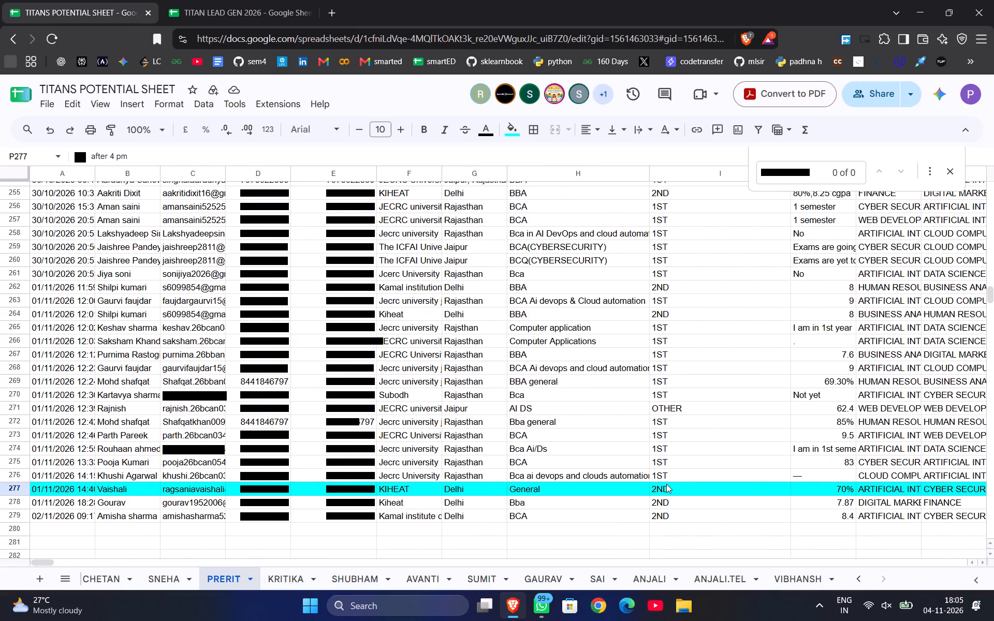
pyautogui.scroll(1, 666, 484)
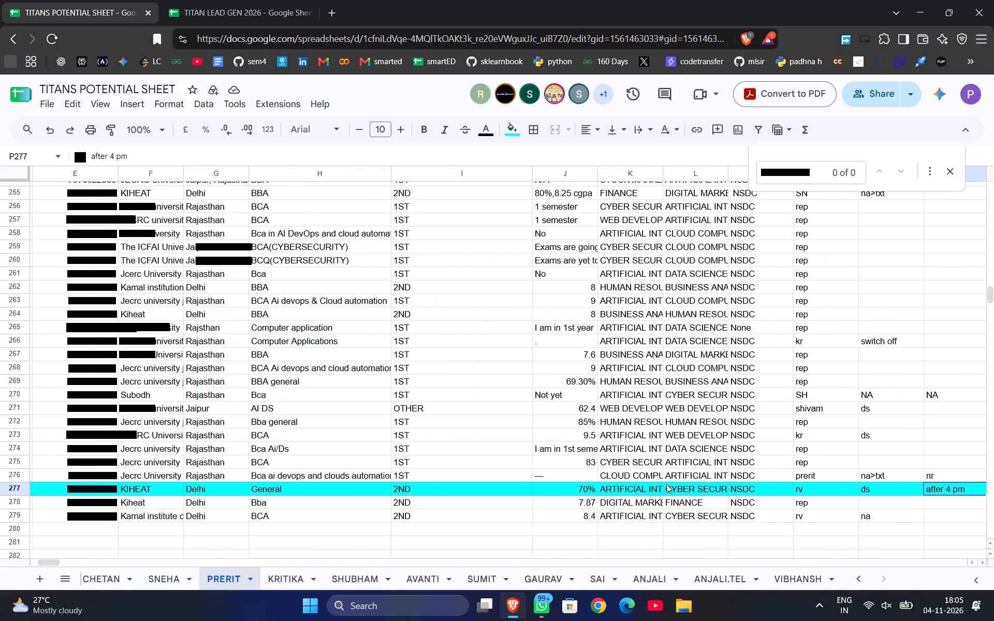
pyautogui.scroll(1, 666, 484)
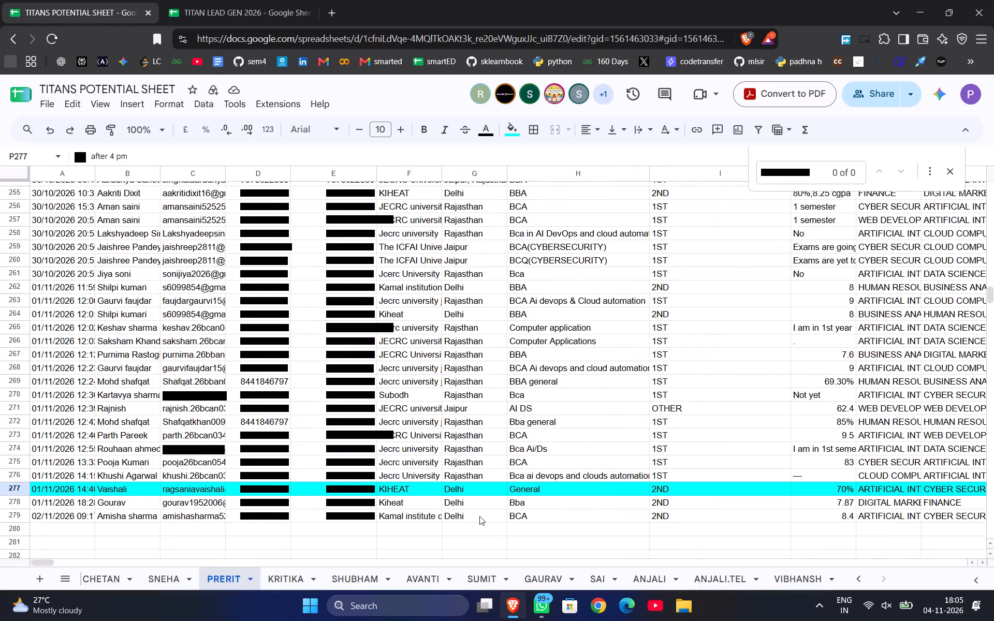
pyautogui.hscroll(-1, 479, 516)
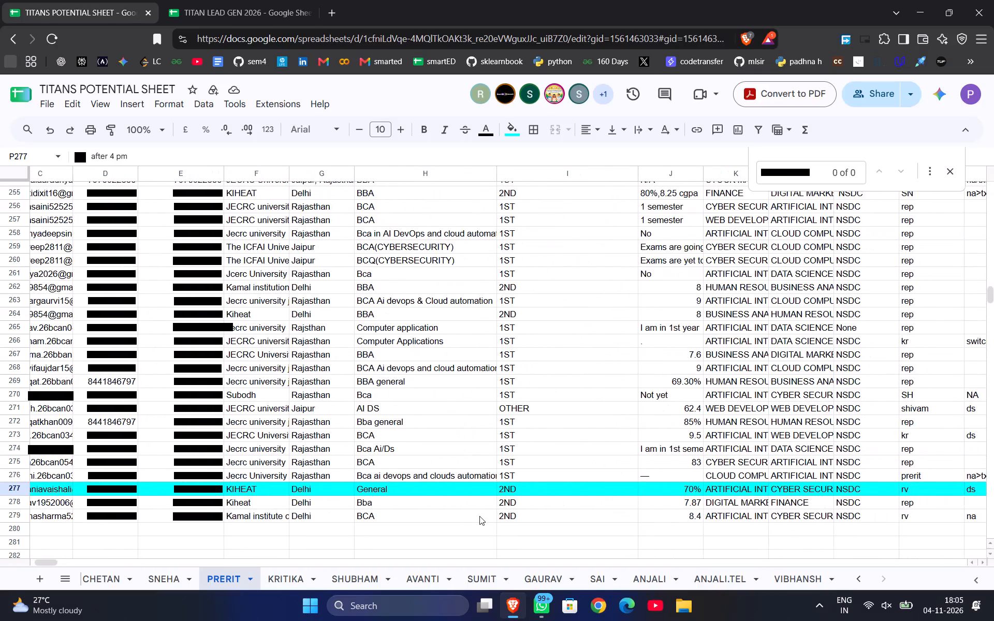
pyautogui.hscroll(-1, 479, 516)
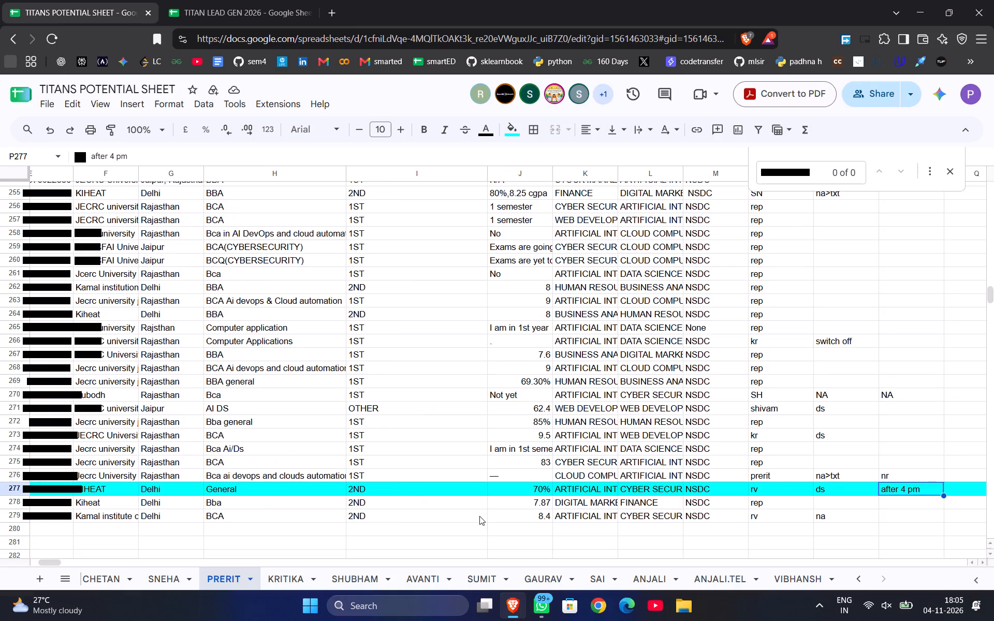
pyautogui.hscroll(2, 479, 516)
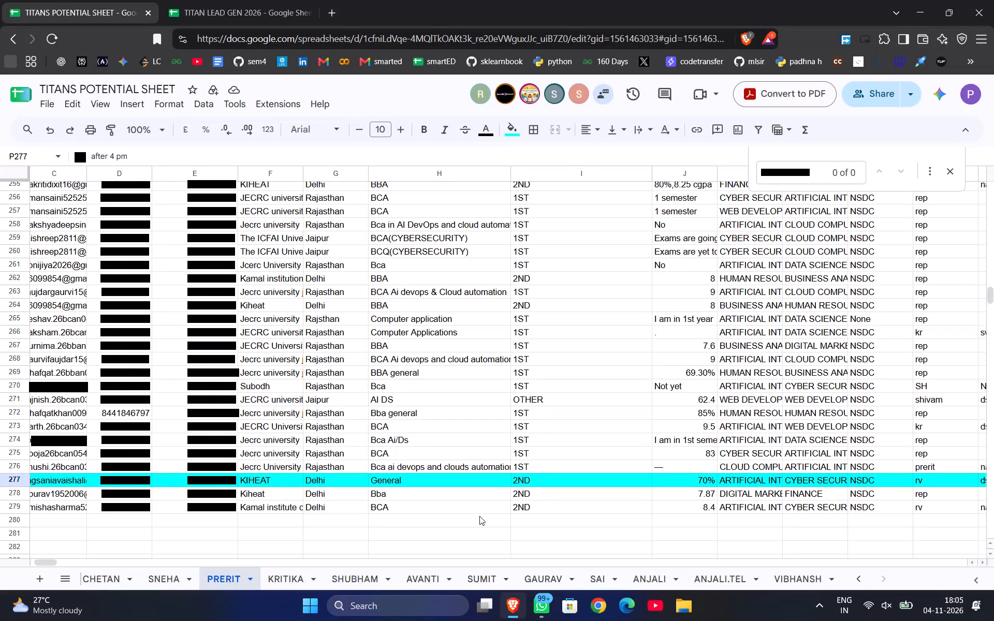
pyautogui.hscroll(14, 479, 516)
pyautogui.scroll(2, 479, 516)
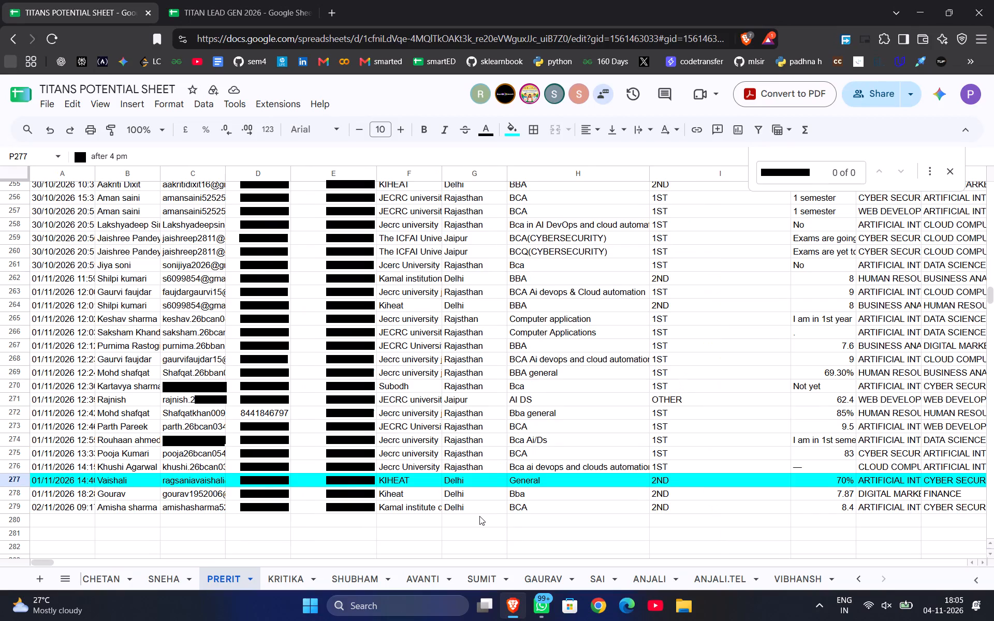
pyautogui.scroll(5, 479, 516)
# Look through the earlier leads in the PRERIT sheet, back to about row 152, checking the colour-highlighted rows.
pyautogui.click(422, 420)
pyautogui.scroll(8, 425, 428)
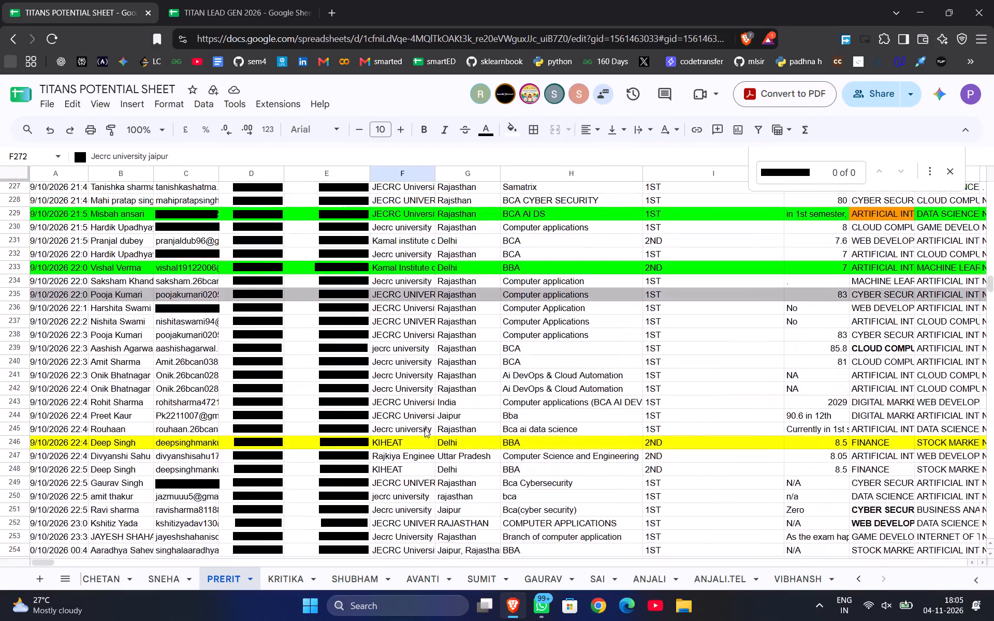
pyautogui.scroll(7, 425, 428)
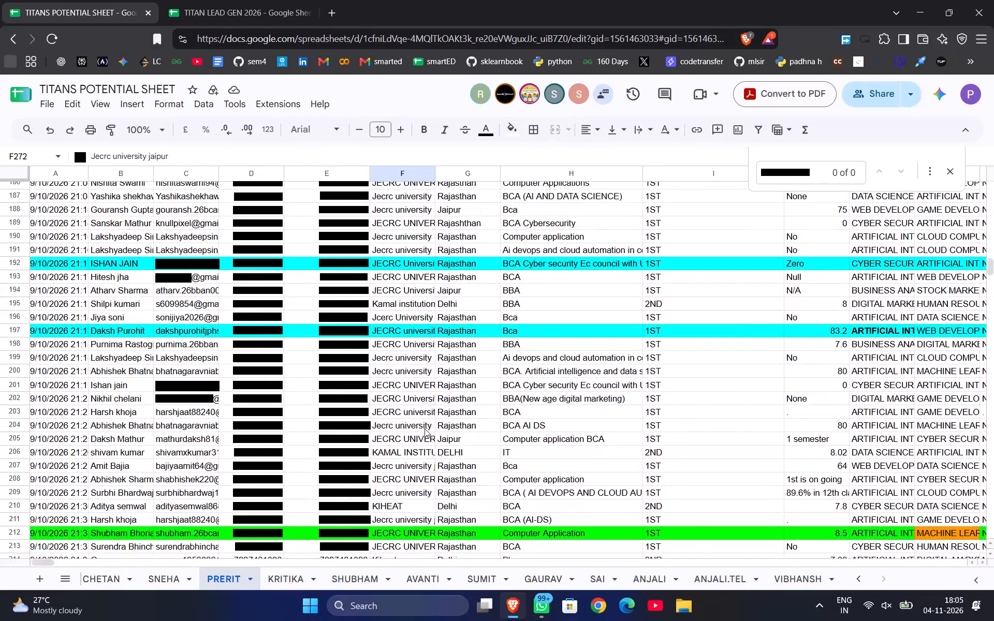
pyautogui.scroll(8, 425, 428)
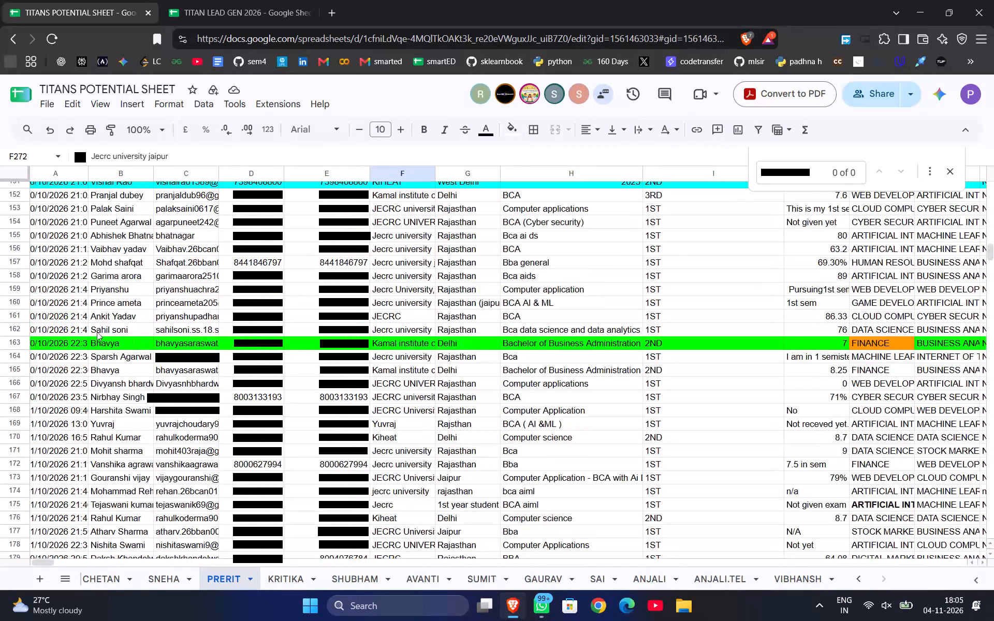
pyautogui.scroll(-11, 174, 385)
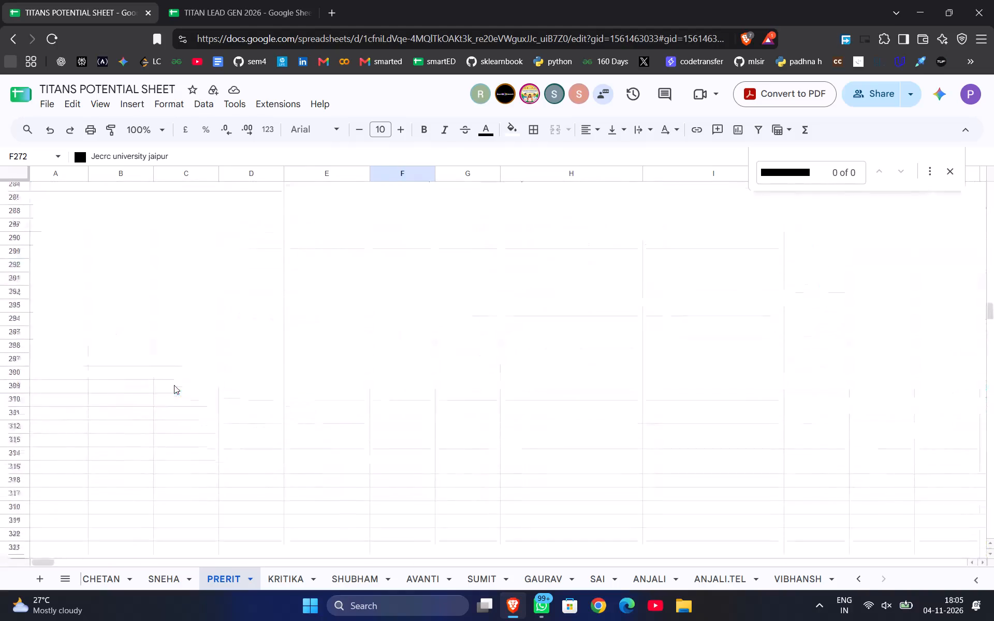
pyautogui.scroll(5, 174, 385)
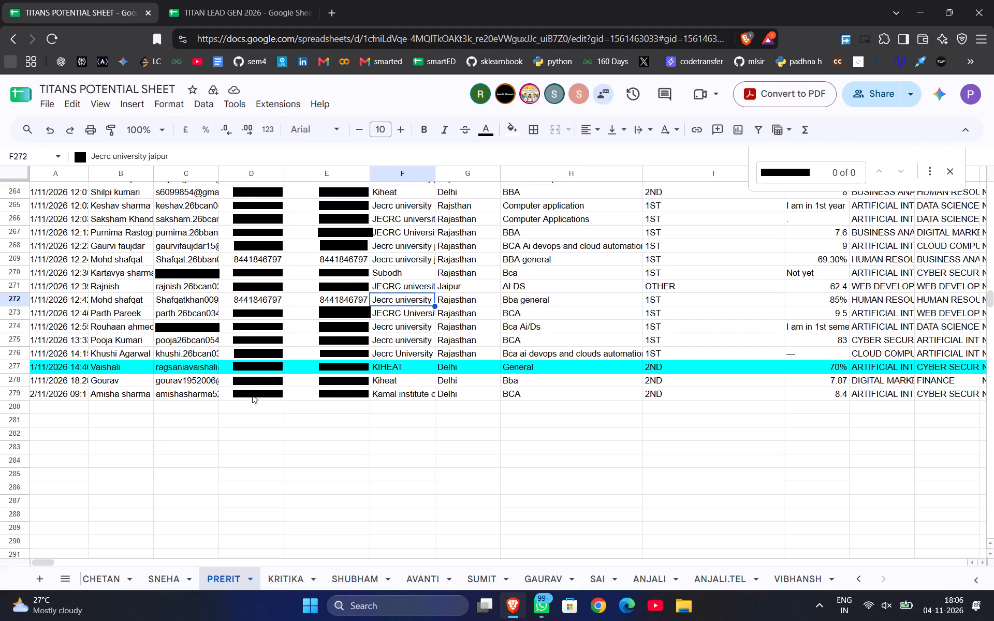
# Open the phone number cell D192 of the cyan-highlighted lead in the PRERIT sheet for editing.
pyautogui.click(419, 364)
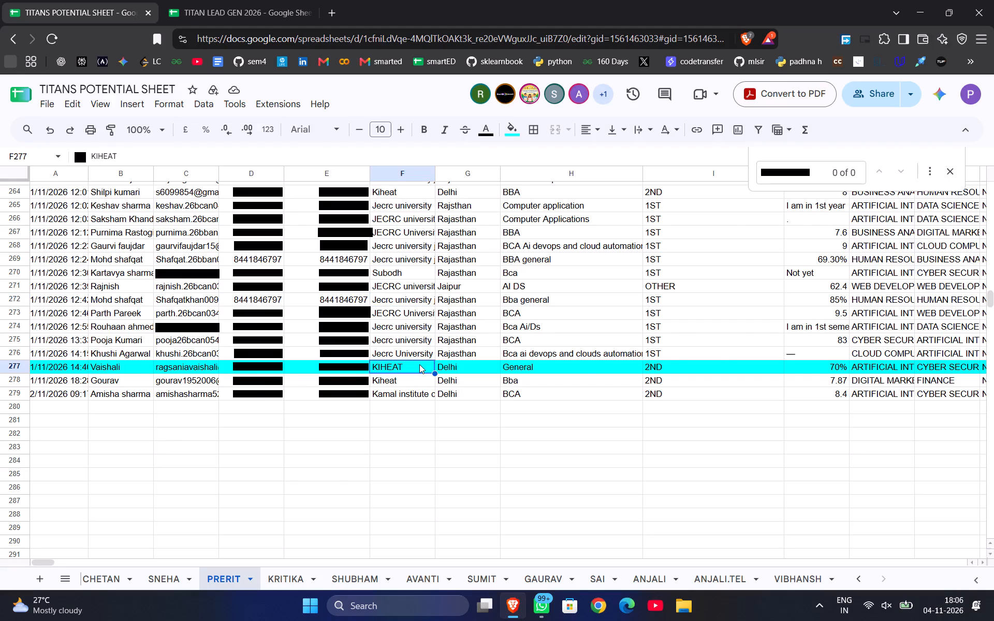
pyautogui.hscroll(-4, 419, 364)
pyautogui.click(419, 364)
pyautogui.scroll(5, 419, 364)
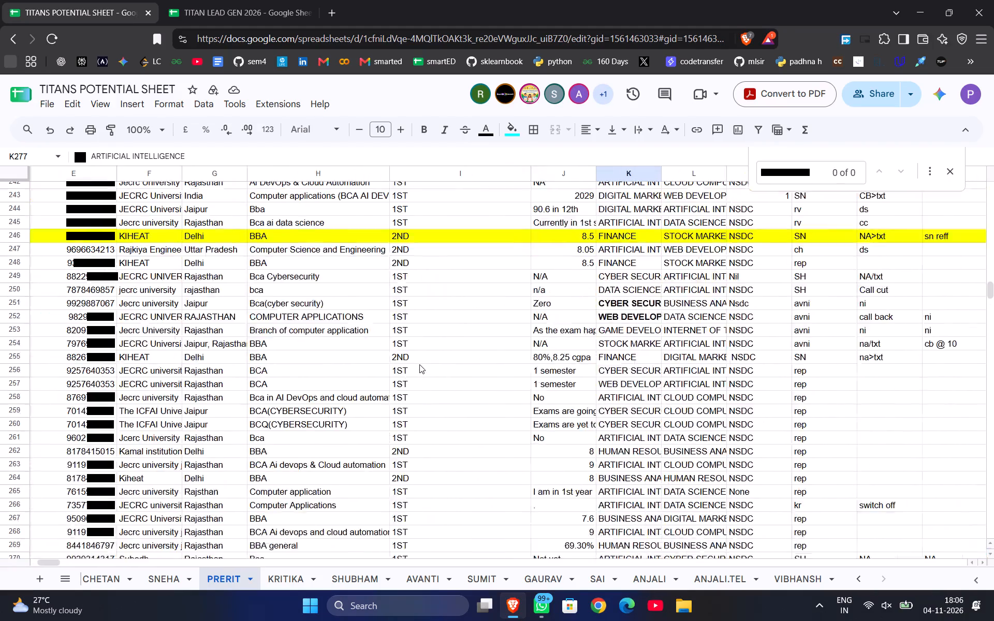
pyautogui.scroll(8, 419, 364)
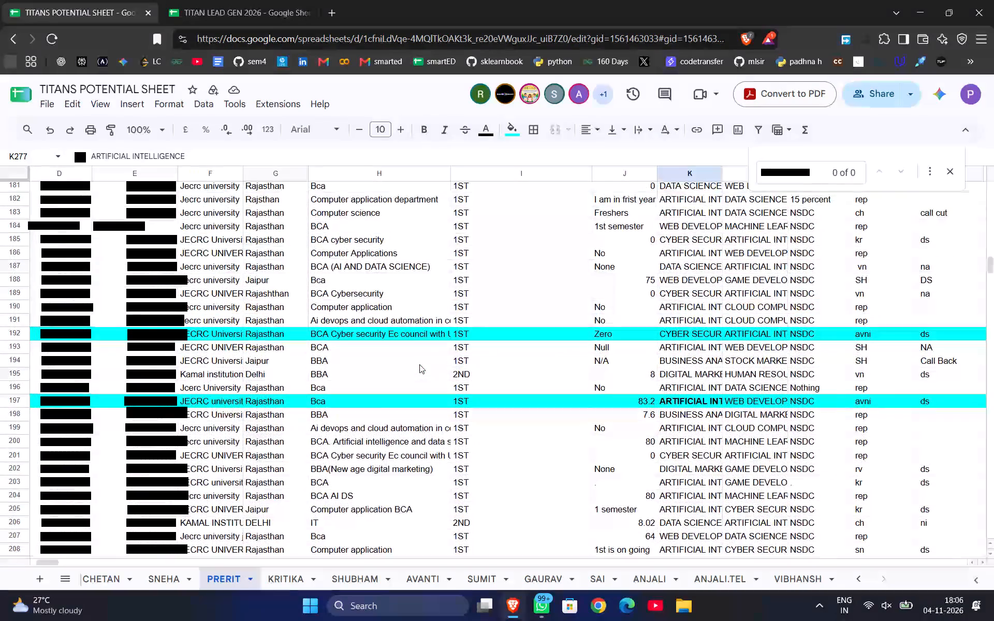
pyautogui.hscroll(4, 419, 364)
pyautogui.click(361, 336)
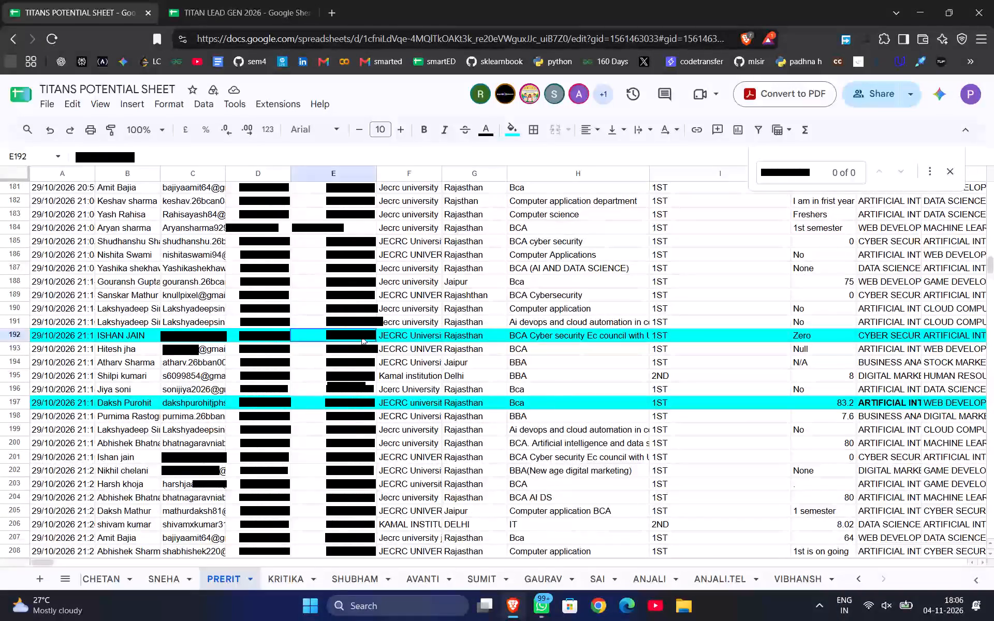
pyautogui.doubleClick(255, 328)
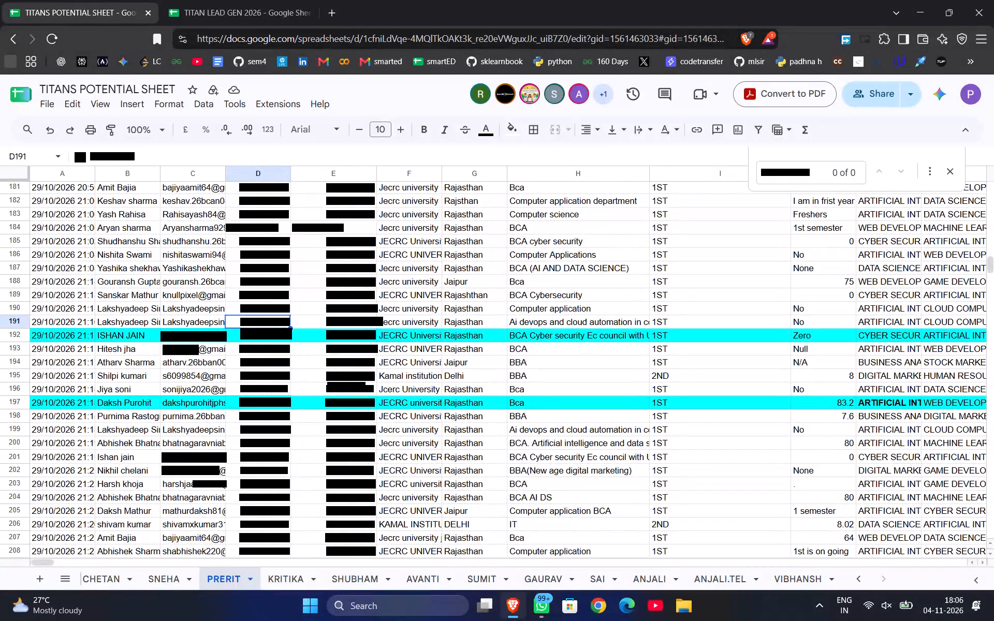
pyautogui.tripleClick(258, 337)
pyautogui.doubleClick(258, 337)
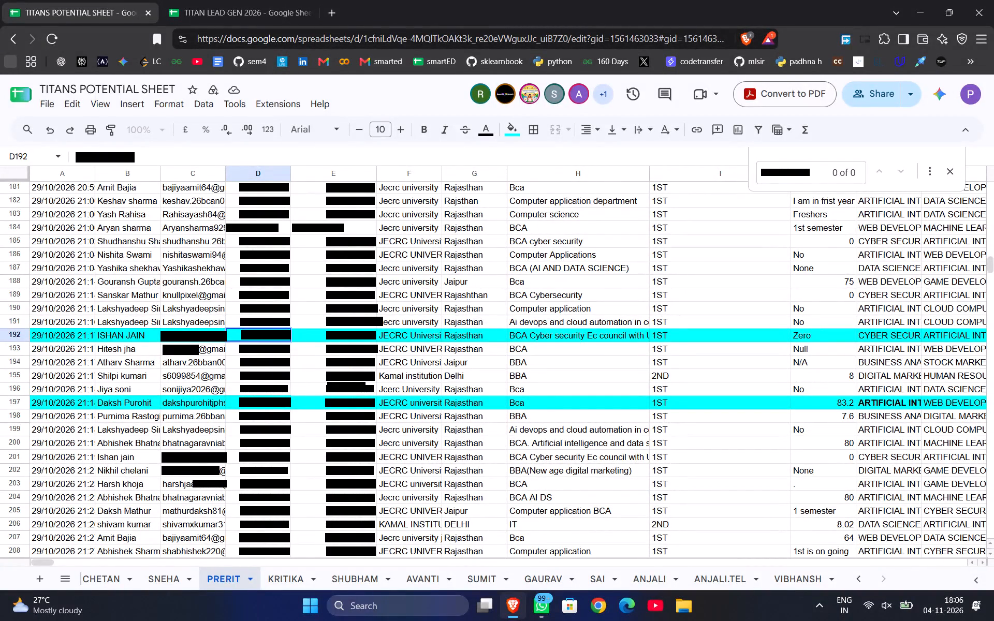
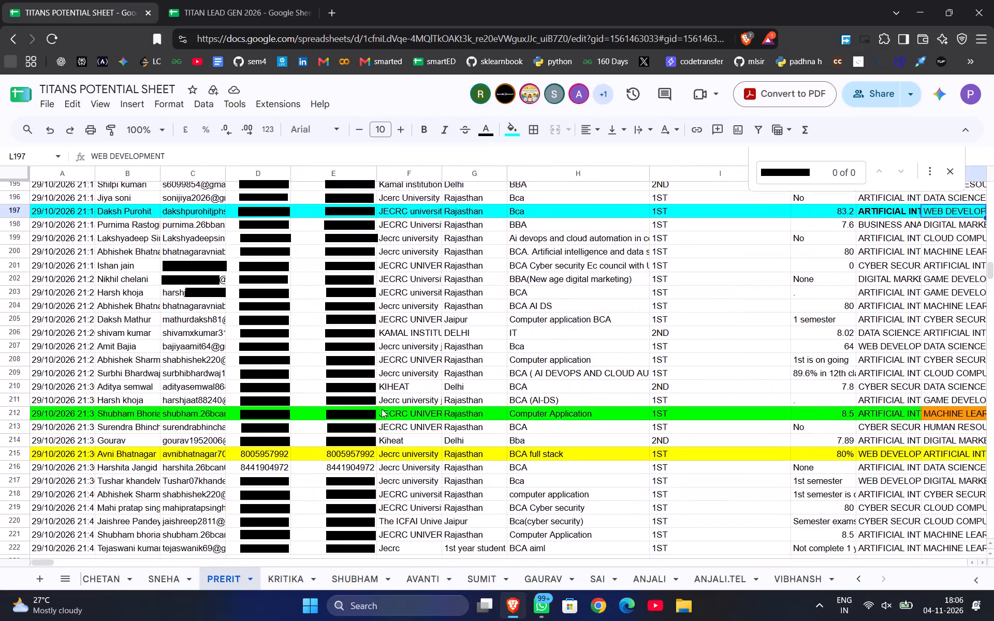
# Examine the colour-highlighted leads in the PRERIT sheet with their caller and status columns, from about row 234 back to row 87.
pyautogui.hscroll(1, 382, 409)
pyautogui.scroll(1, 382, 409)
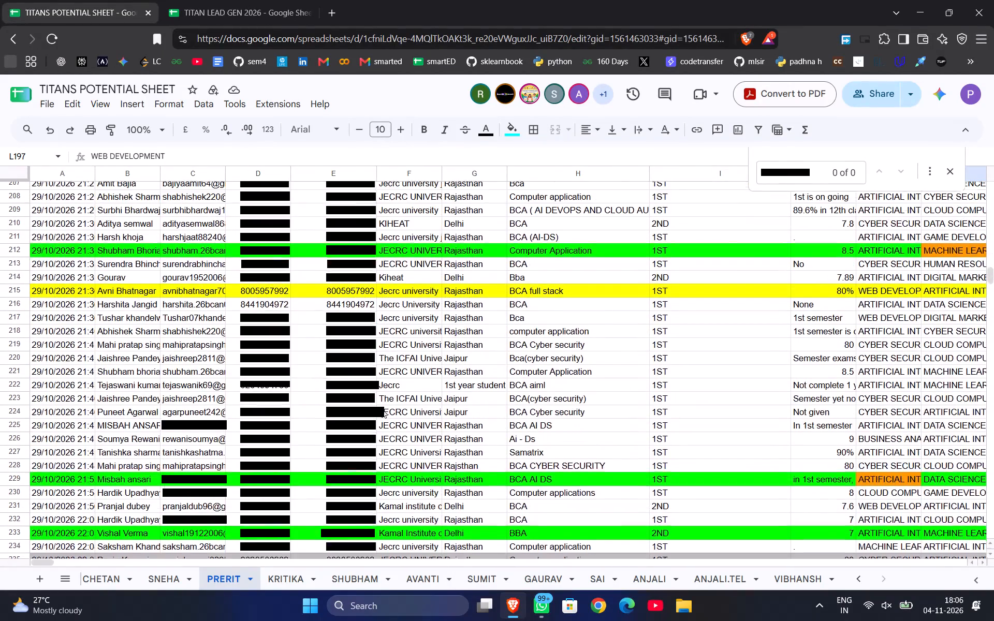
pyautogui.scroll(1, 382, 409)
pyautogui.hscroll(2, 382, 409)
pyautogui.hscroll(-1, 382, 409)
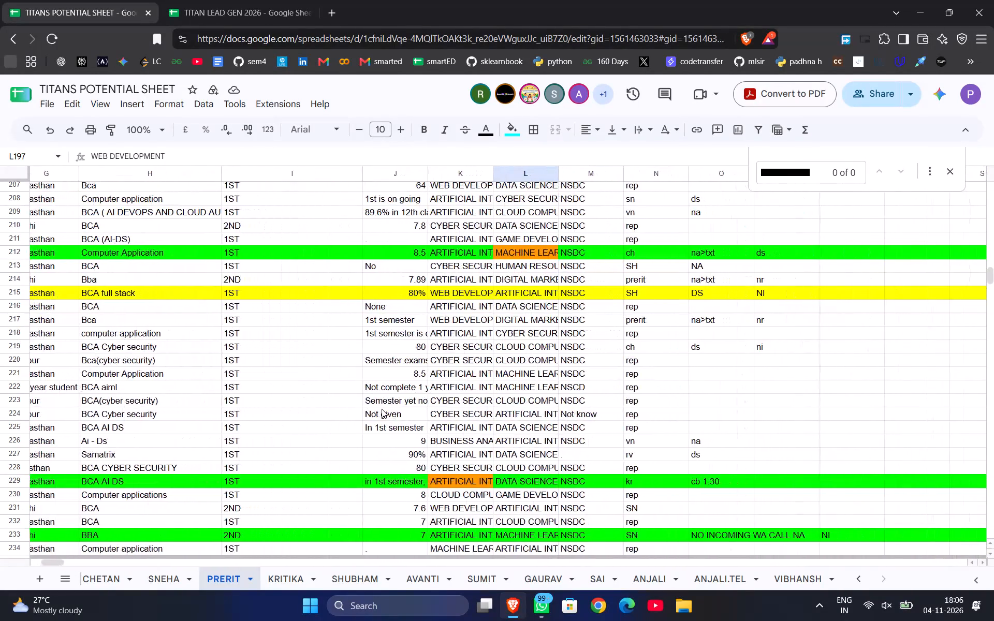
pyautogui.scroll(-2, 382, 409)
pyautogui.hscroll(3, 382, 409)
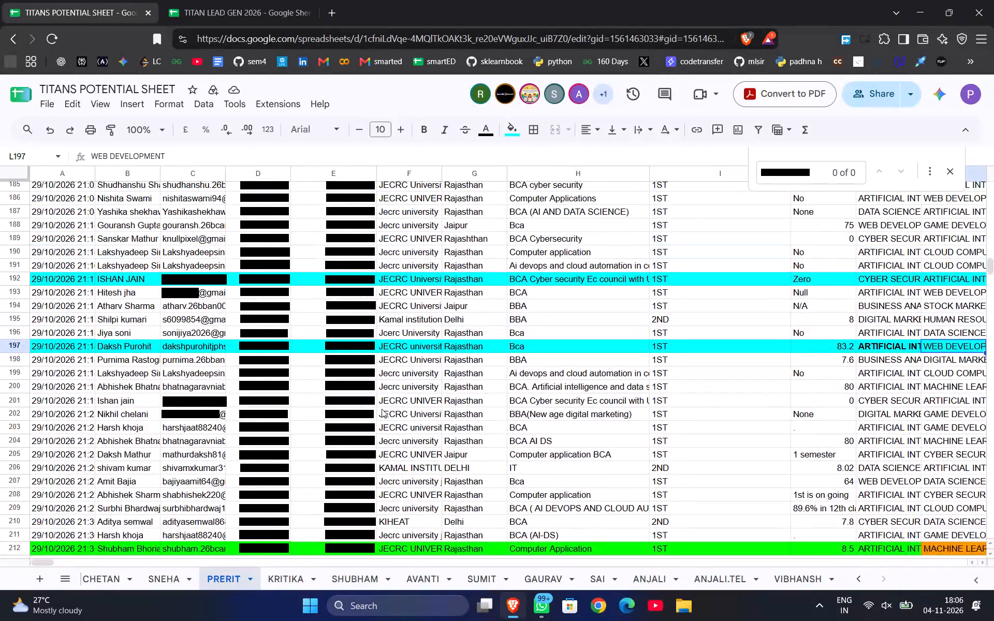
pyautogui.scroll(5, 382, 409)
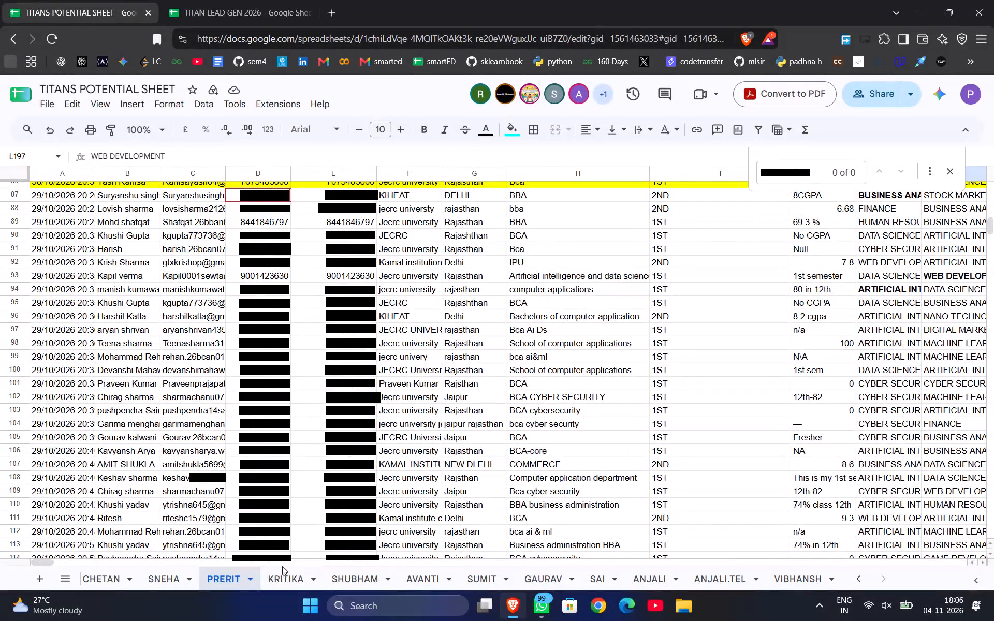
# Open the SHUBHAM sheet of TITANS POTENTIAL SHEET at its last leads.
pyautogui.click(364, 579)
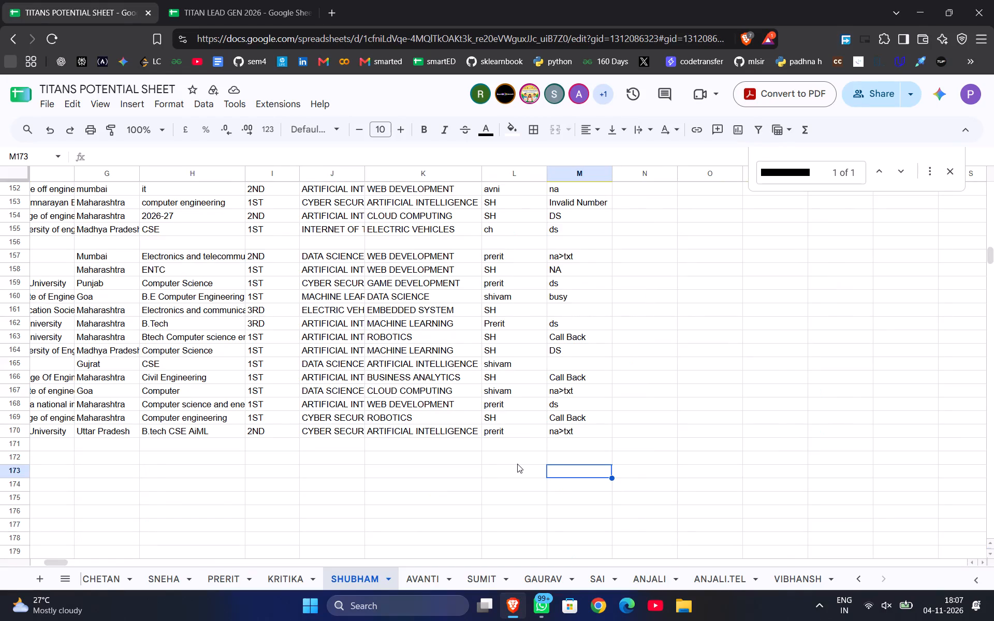
pyautogui.press('Escape')
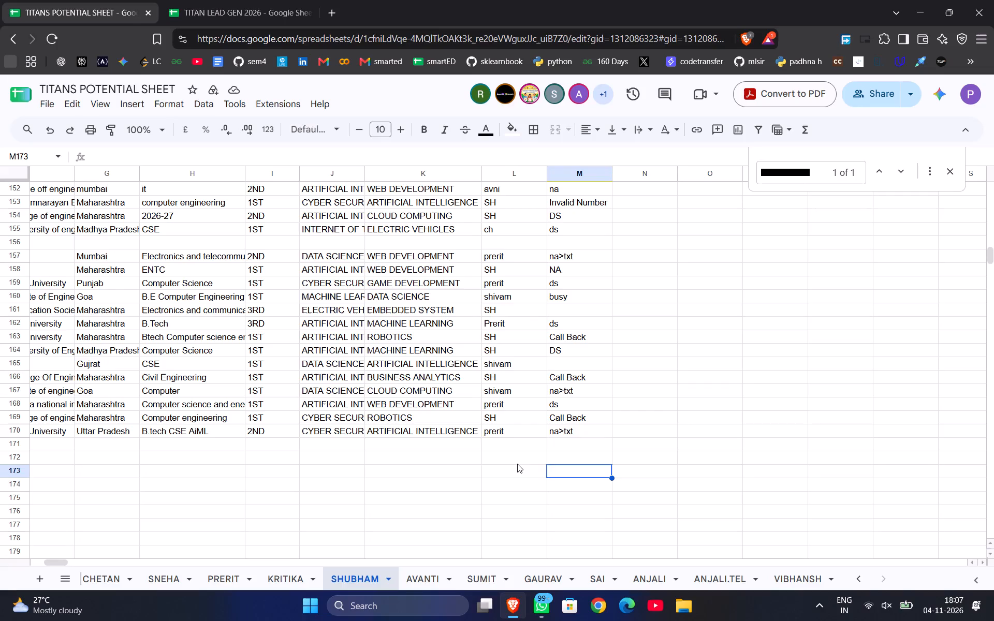
# Check the Prerit sheet in TITAN LEAD GEN 2026 around row 3595, and return to the SHUBHAM leads at the row 158 year cell.
pyautogui.click(274, 0)
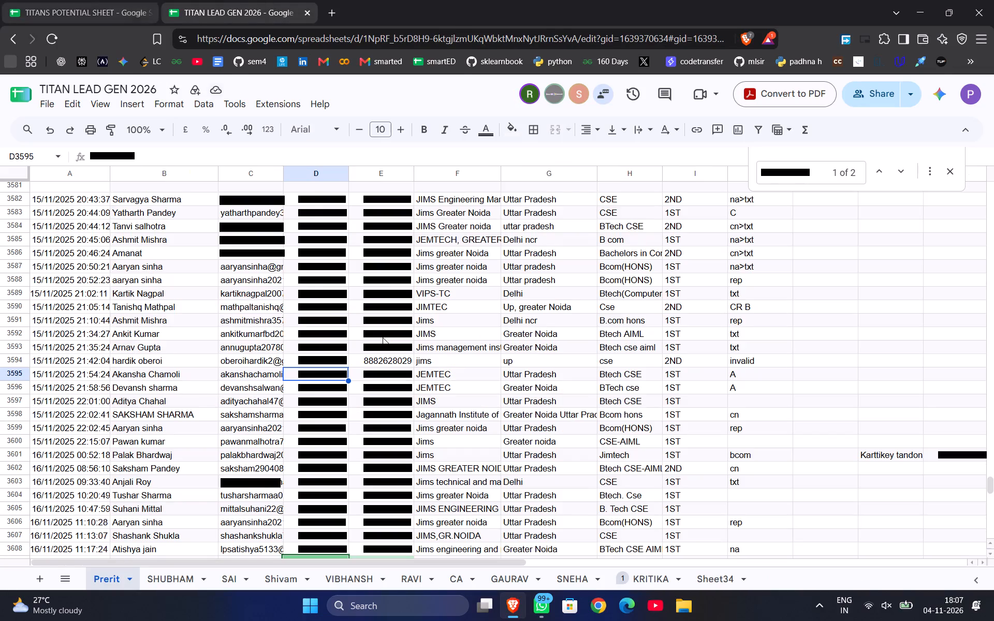
pyautogui.hscroll(-2, 383, 337)
pyautogui.hscroll(5, 383, 337)
pyautogui.click(49, 0)
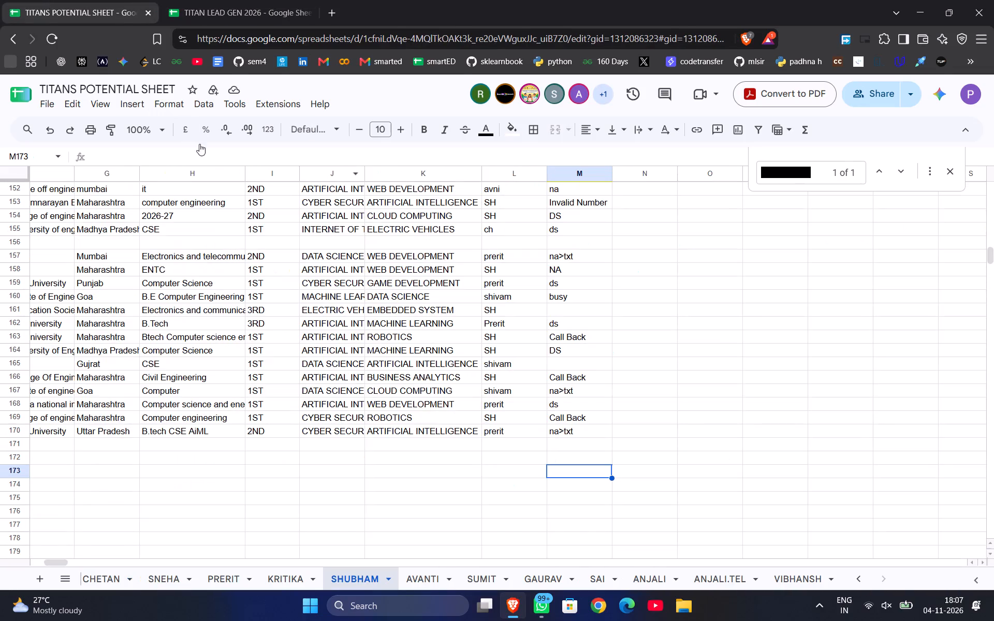
pyautogui.click(275, 267)
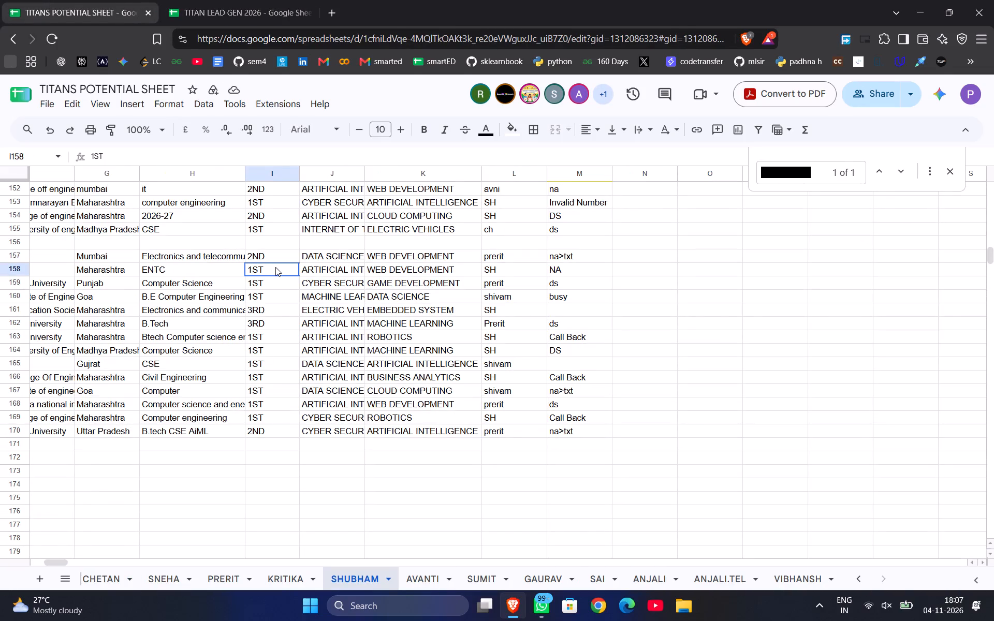
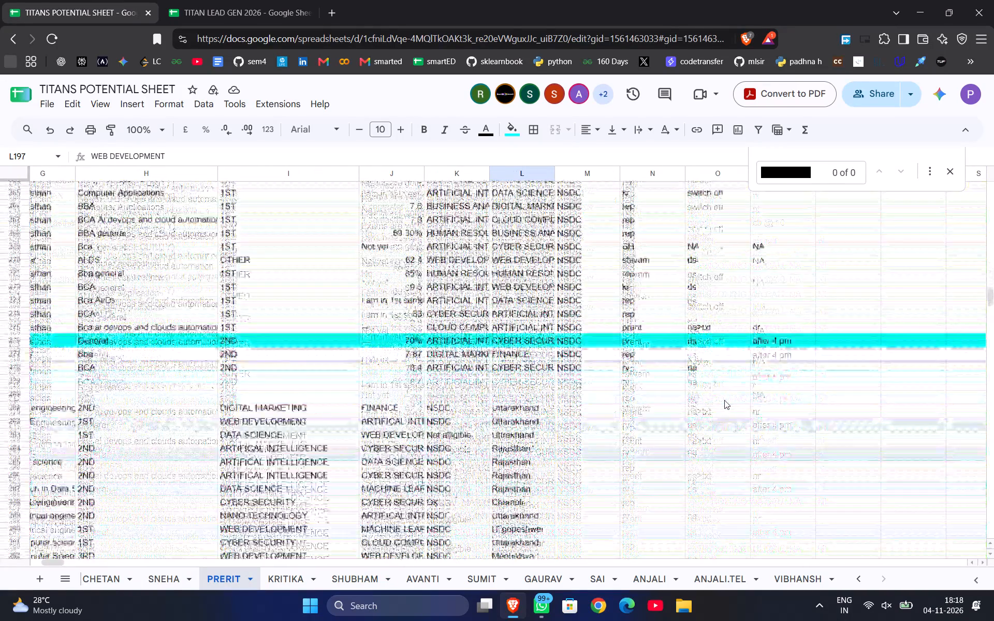
# Go to the lead block below row 279 in the PRERIT sheet and select empty cell M282 beside its first lead.
pyautogui.scroll(-2, 724, 400)
pyautogui.scroll(4, 724, 400)
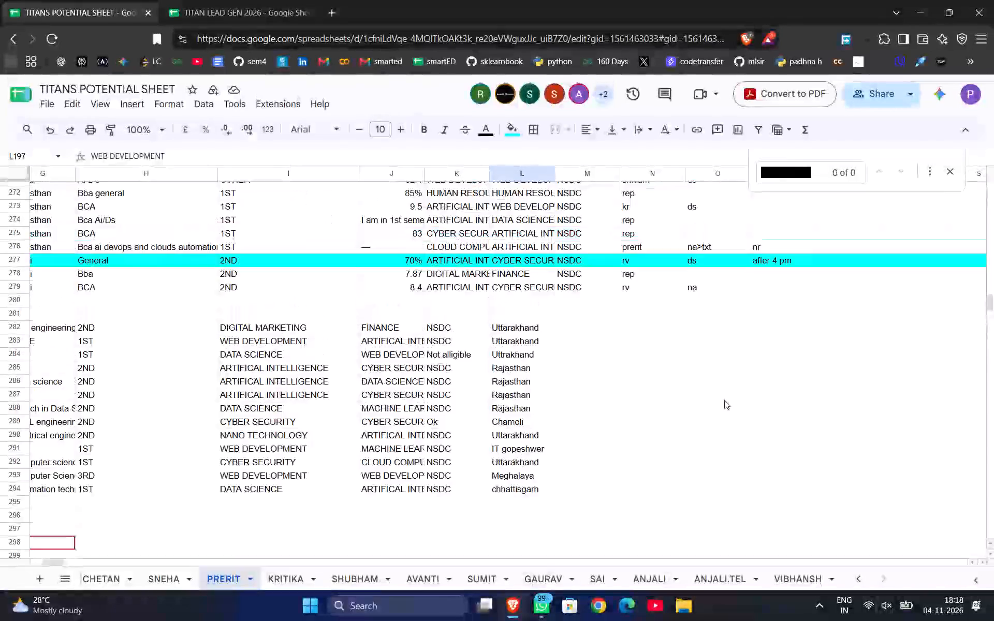
pyautogui.scroll(1, 724, 400)
pyautogui.click(587, 334)
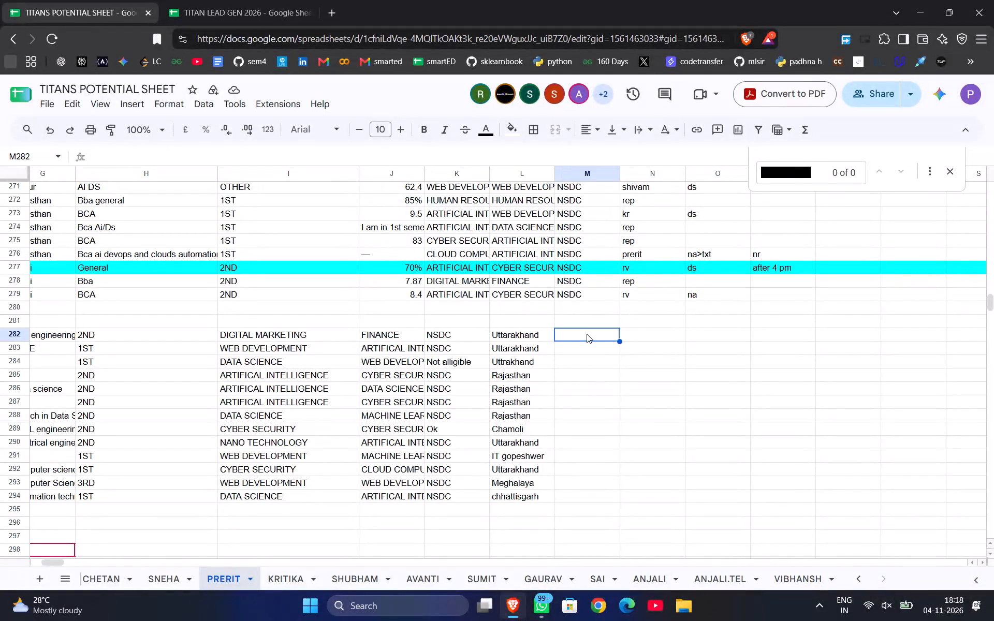
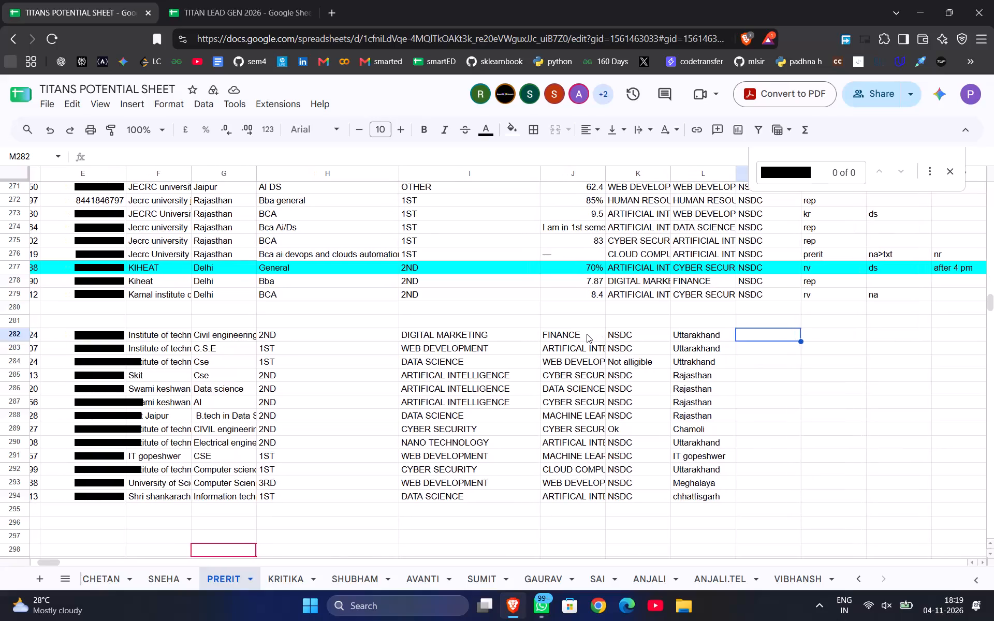
# Enter prerit as the caller name in cell M282.
pyautogui.press('p')
pyautogui.write('rer')
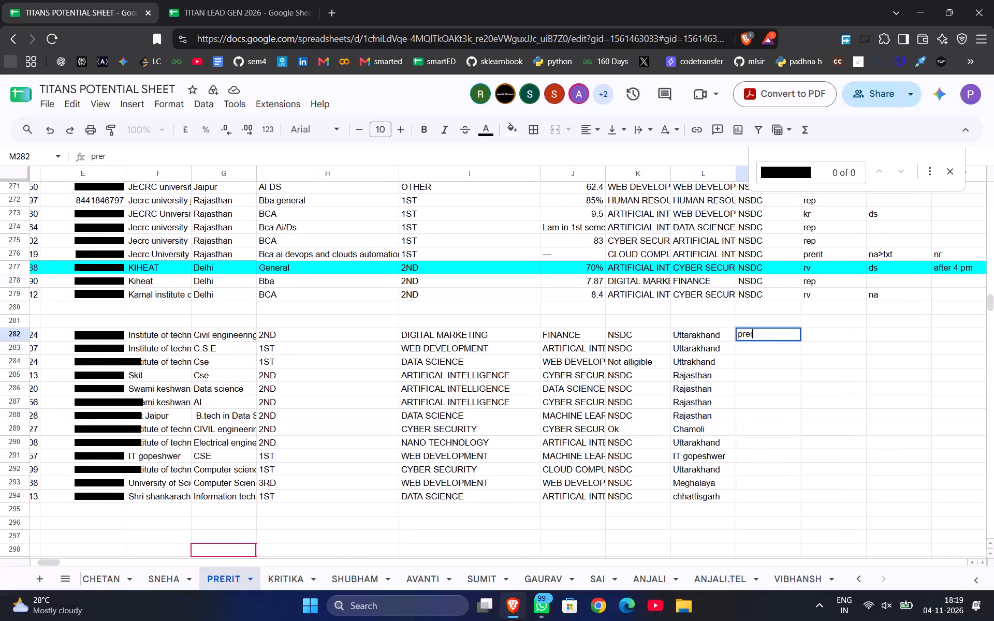
pyautogui.write('it')
pyautogui.press('Tab')
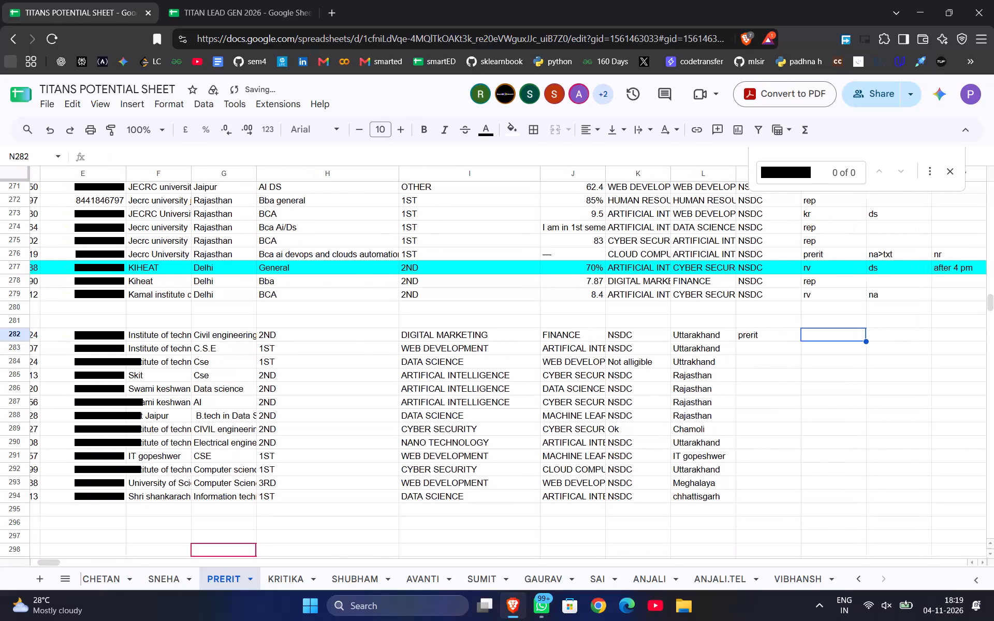
# Copy the phone number of the row 282 lead and search for it in the Prerit sheet of TITAN LEAD GEN 2026.
pyautogui.hscroll(5, 587, 334)
pyautogui.tripleClick(254, 333)
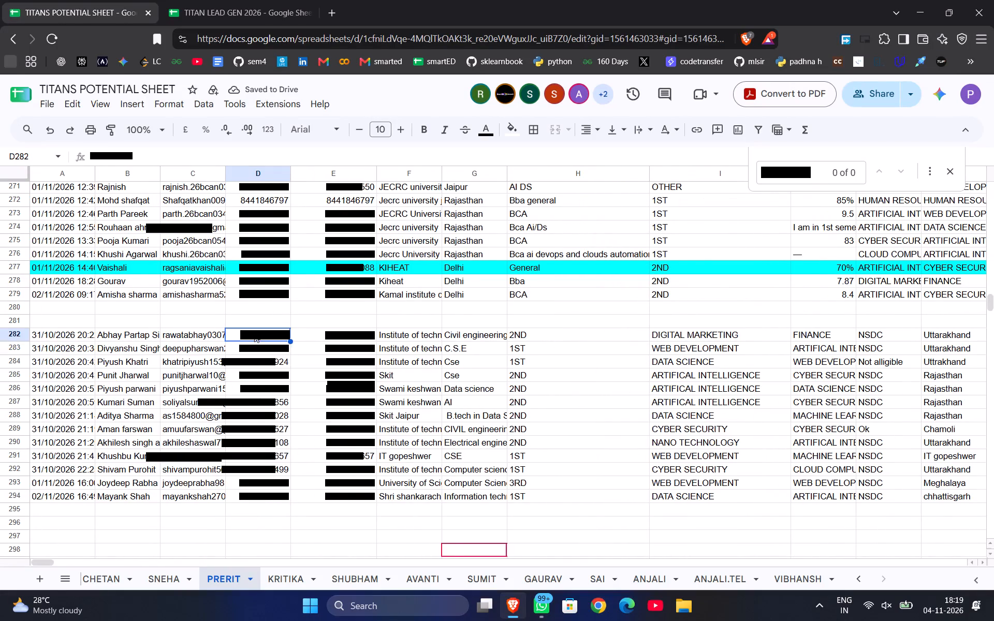
pyautogui.hotkey('ctrl', 'c')
pyautogui.hotkey('ctrl', 'c')
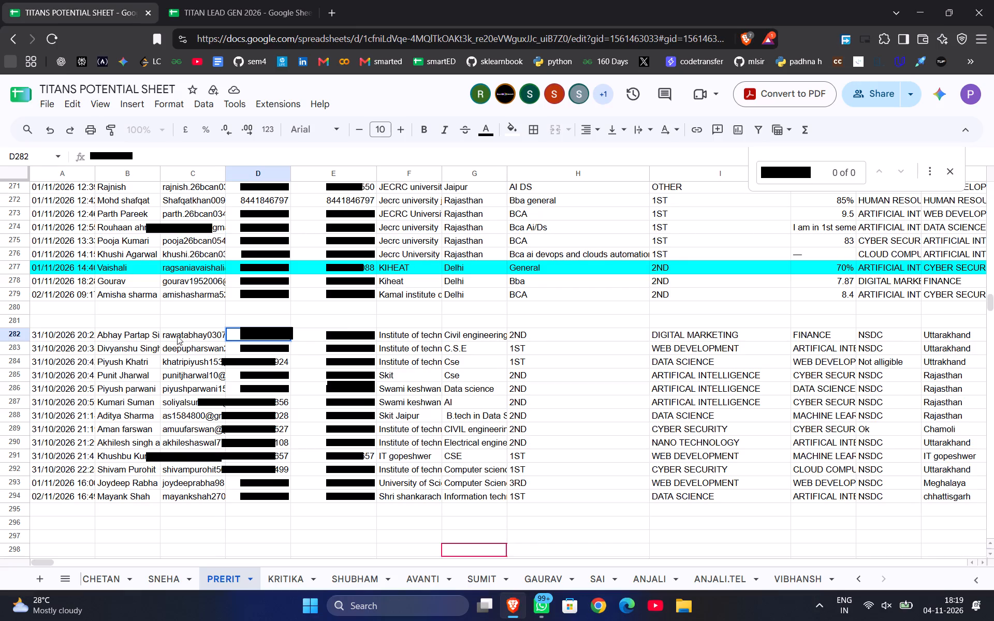
pyautogui.click(143, 330)
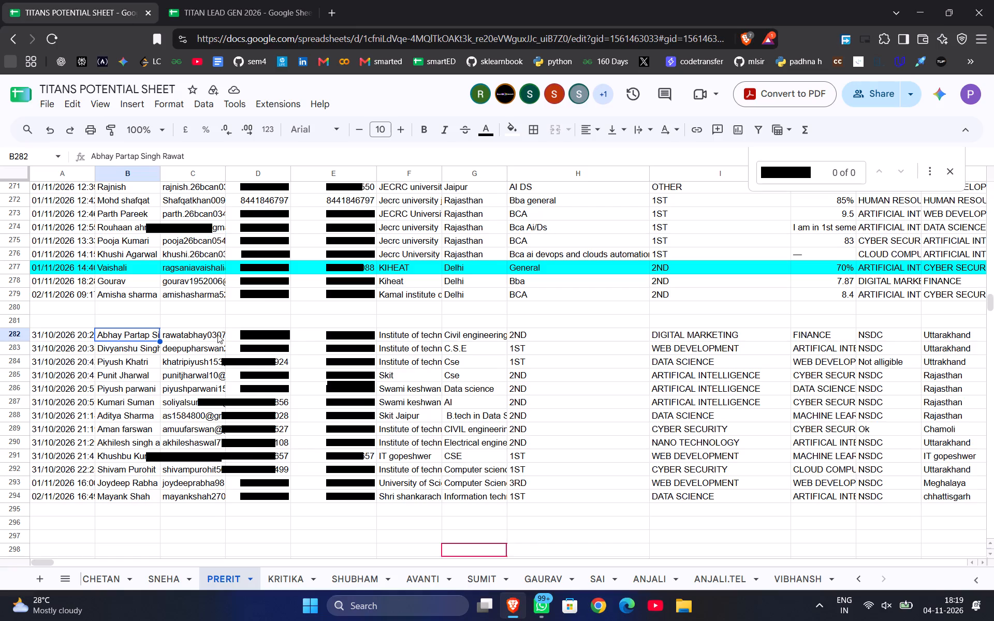
pyautogui.tripleClick(246, 334)
pyautogui.click(246, 334)
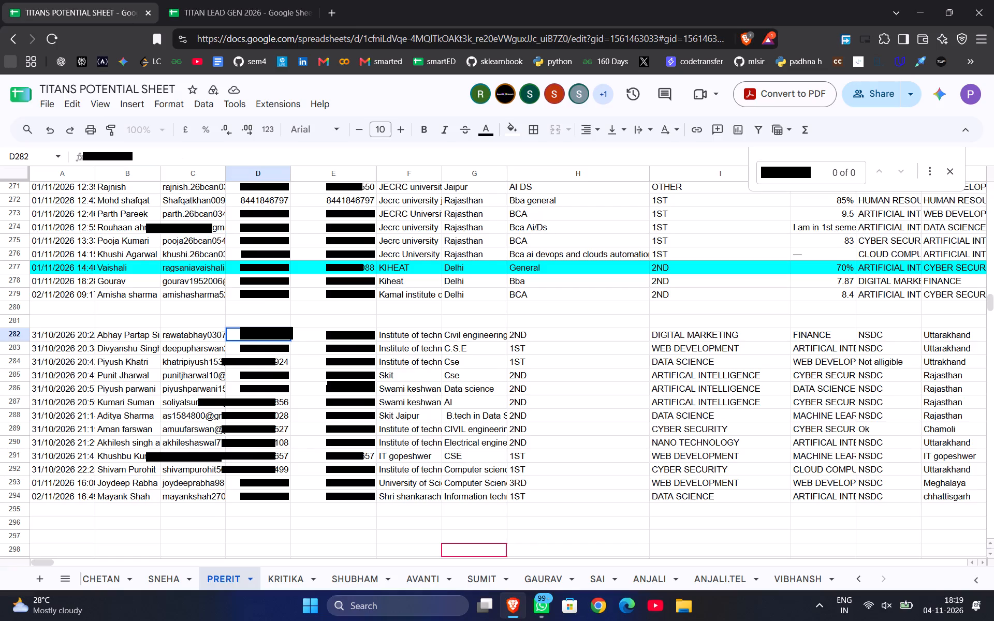
pyautogui.hotkey('ctrl', 'c')
pyautogui.click(189, 0)
pyautogui.click(308, 288)
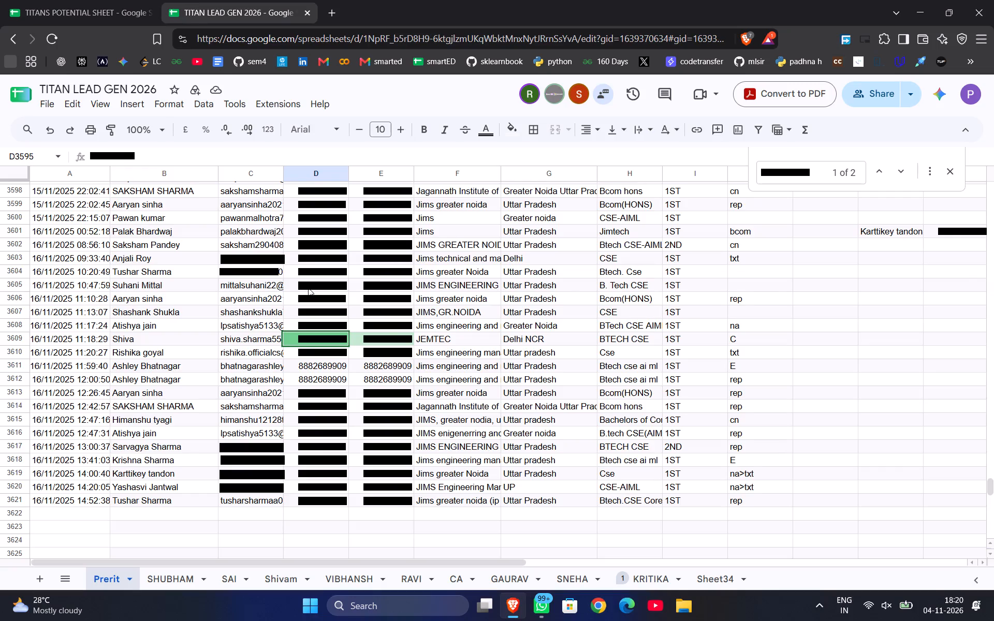
pyautogui.hotkey('ctrl', 'f')
pyautogui.hotkey('ctrl', 'v')
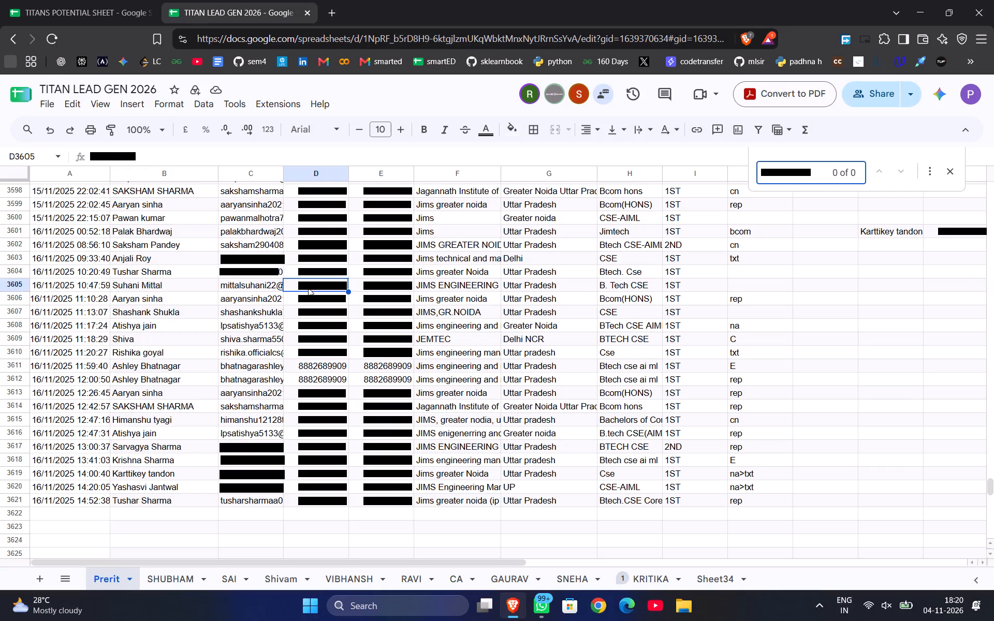
pyautogui.scroll(3, 318, 379)
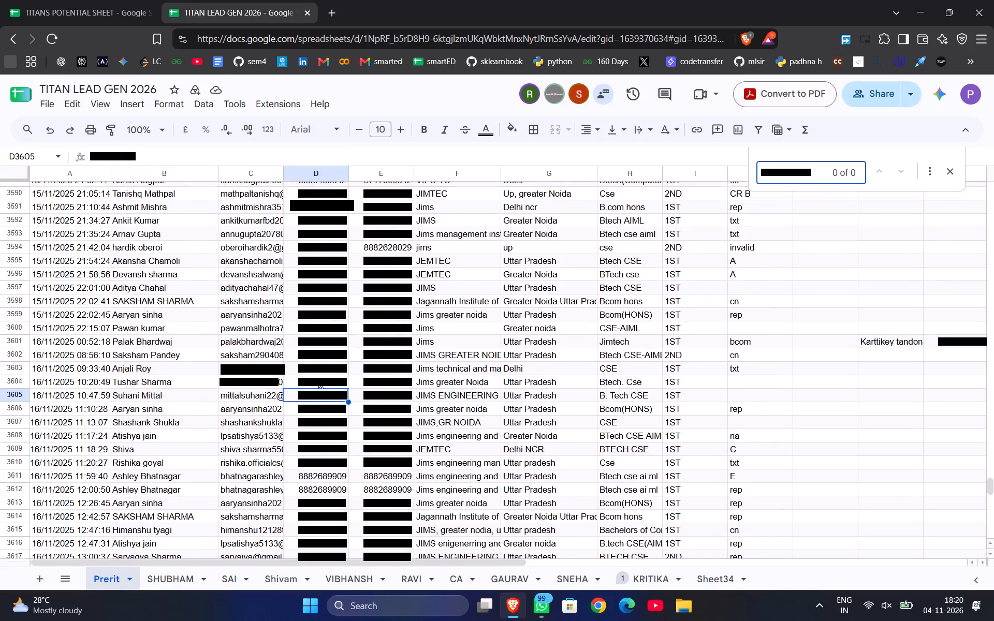
pyautogui.scroll(2, 318, 379)
# Replace the search term with abhay and go through the matches in the Prerit sheet, ending on the last one.
pyautogui.press('BackSpace')
pyautogui.press('BackSpace')
pyautogui.press('BackSpace')
pyautogui.press('BackSpace')
pyautogui.press('BackSpace')
pyautogui.press('BackSpace')
pyautogui.press('BackSpace')
pyautogui.press('BackSpace')
pyautogui.press('BackSpace')
pyautogui.press('BackSpace')
pyautogui.press('BackSpace')
pyautogui.press('BackSpace')
pyautogui.press('BackSpace')
pyautogui.press('BackSpace')
pyautogui.press('BackSpace')
pyautogui.press('BackSpace')
pyautogui.press('BackSpace')
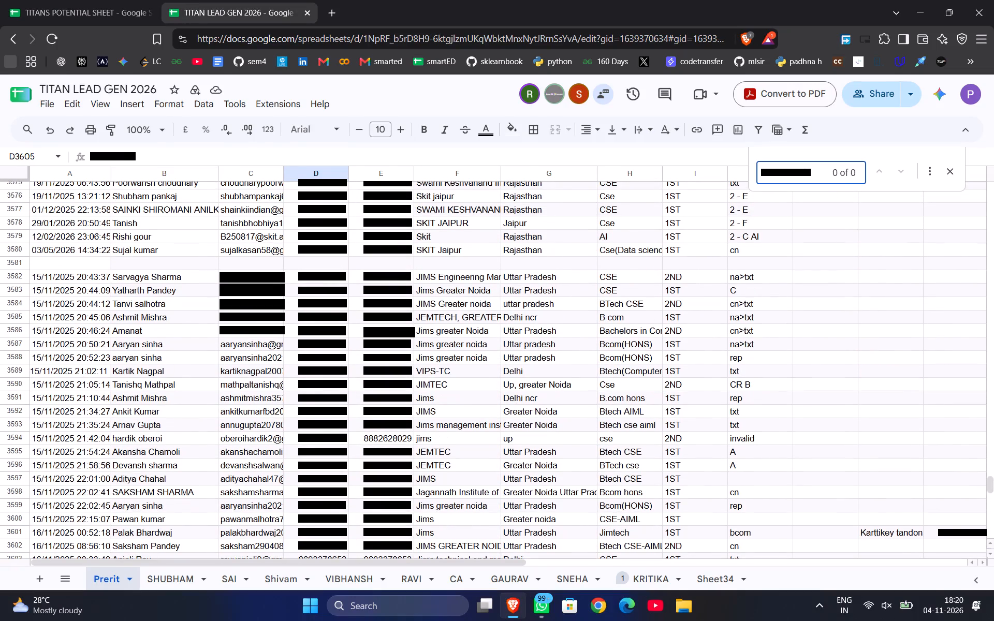
pyautogui.press('a')
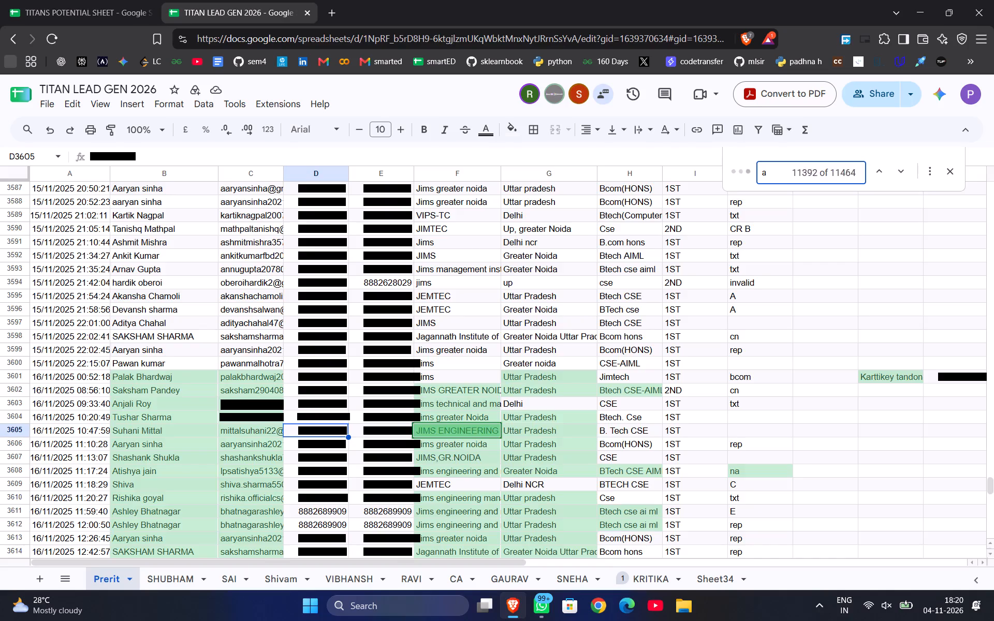
pyautogui.write('bhay')
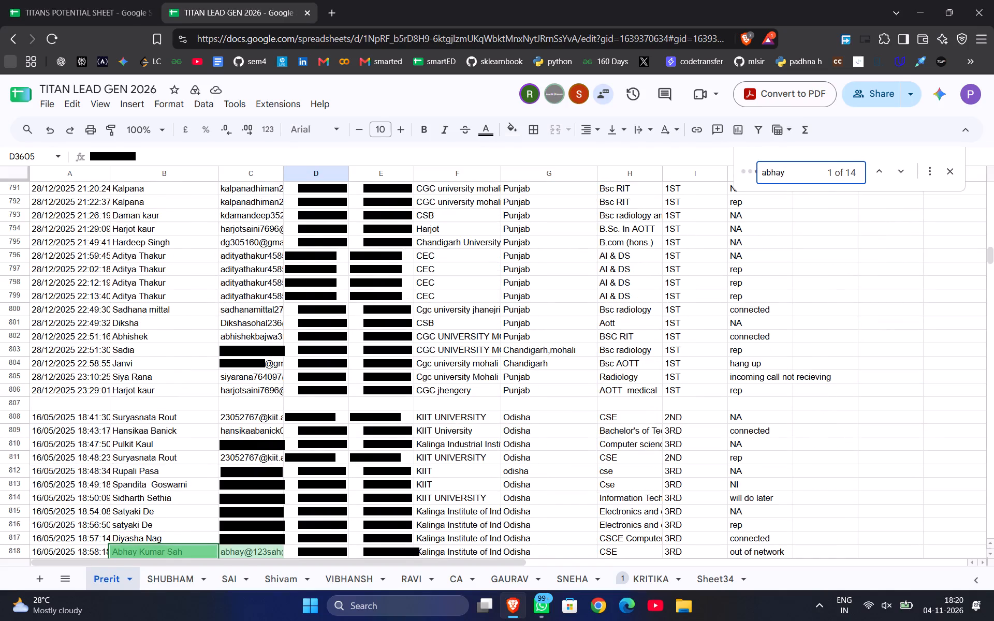
pyautogui.press('Return')
pyautogui.press('Return')
pyautogui.press('Return')
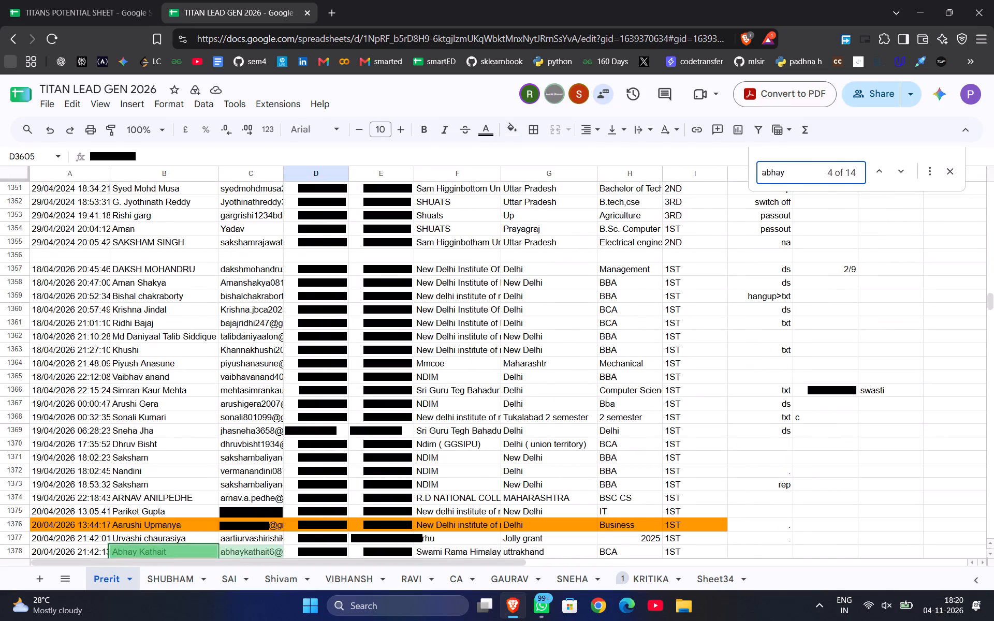
pyautogui.press('Return')
pyautogui.press('Return')
pyautogui.press('Return')
pyautogui.press('Return')
pyautogui.press('Return')
pyautogui.press('Return')
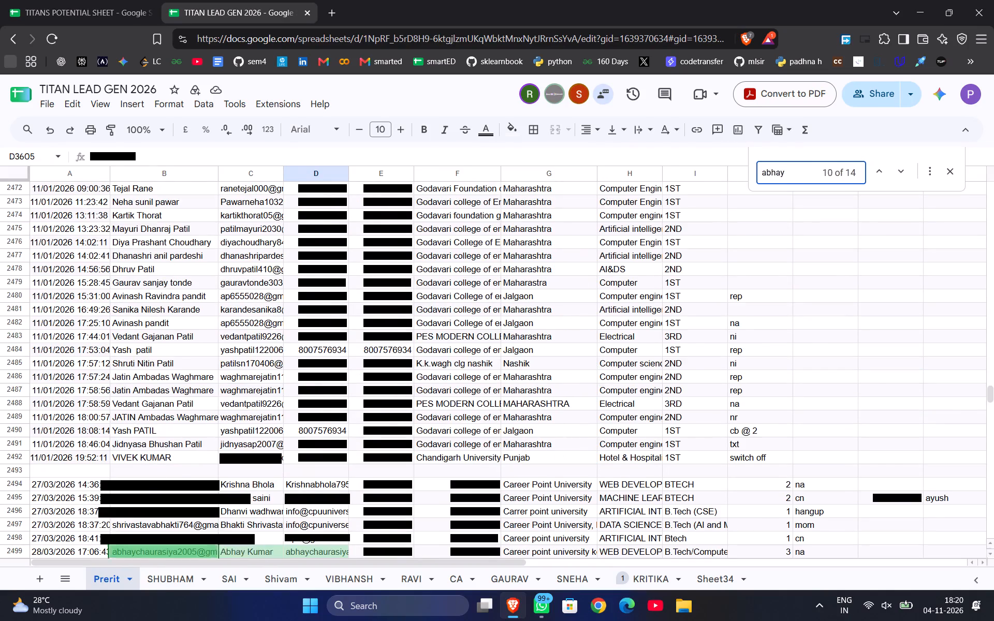
pyautogui.press('Return')
pyautogui.press('Return')
pyautogui.press('Return')
pyautogui.press('Return')
pyautogui.press('Return')
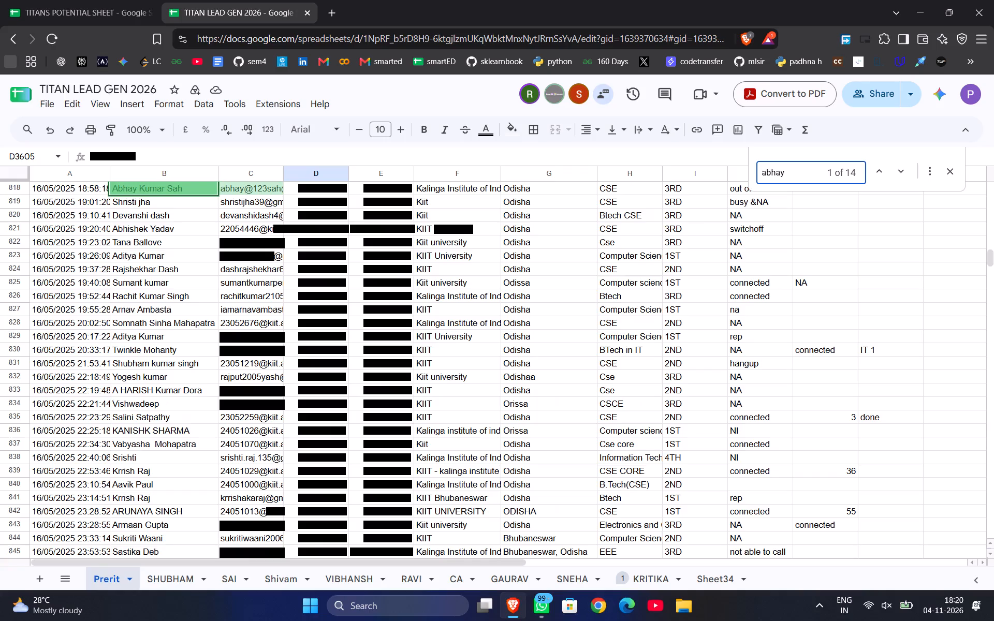
pyautogui.hotkey('shift', 'Return')
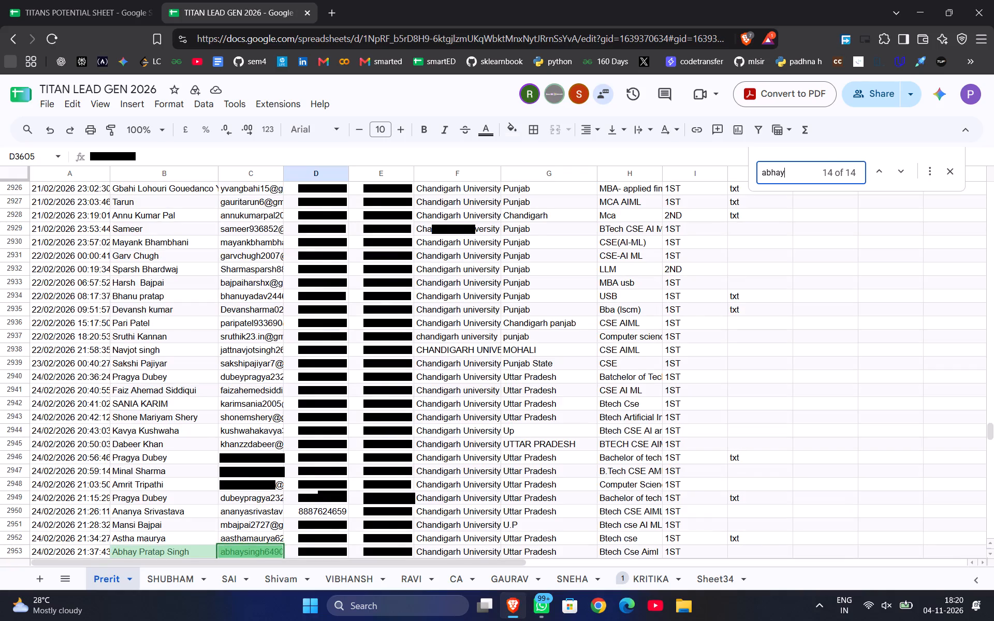
# Select row 2953 to check the last match's details, and return to the TITANS POTENTIAL SHEET.
pyautogui.hscroll(1, 381, 335)
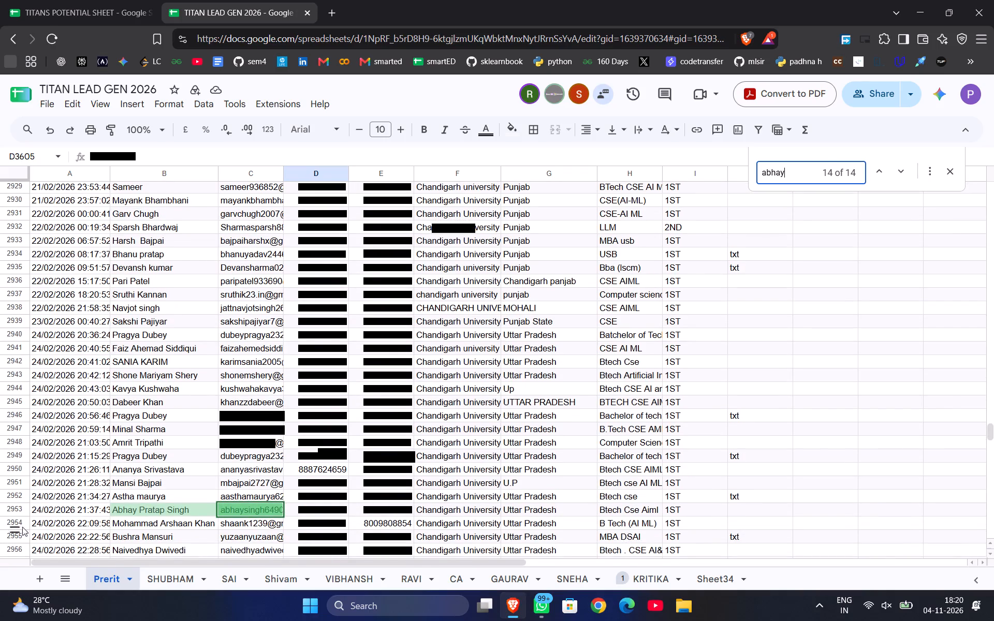
pyautogui.click(5, 508)
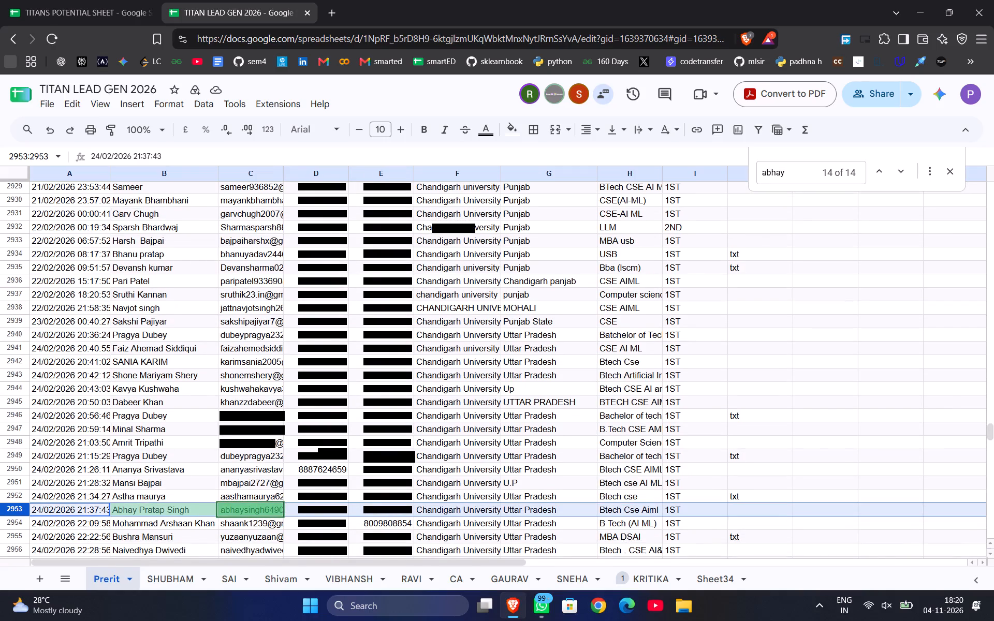
pyautogui.hscroll(1, 5, 508)
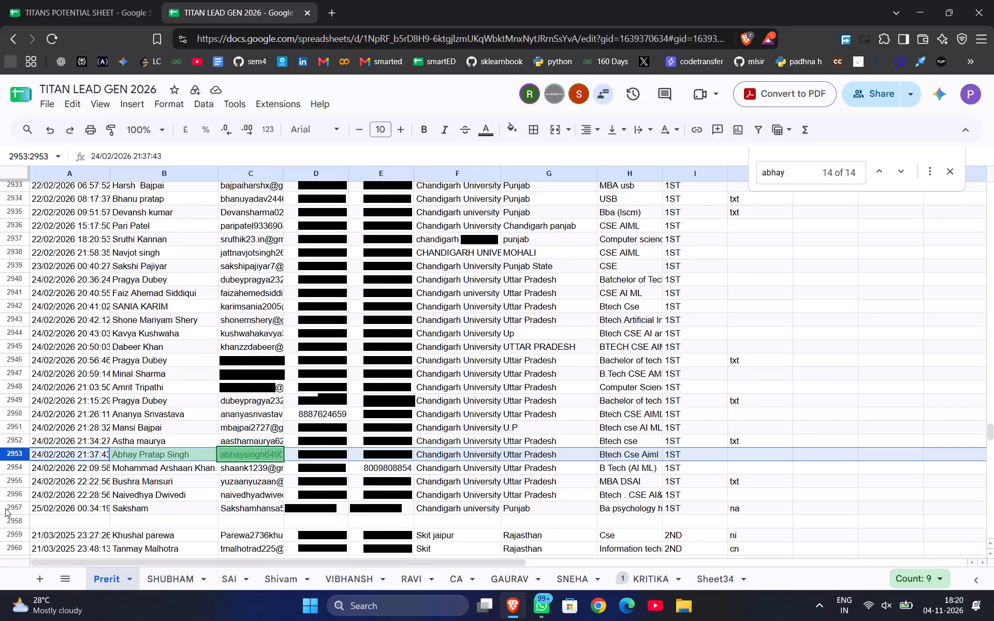
pyautogui.click(117, 0)
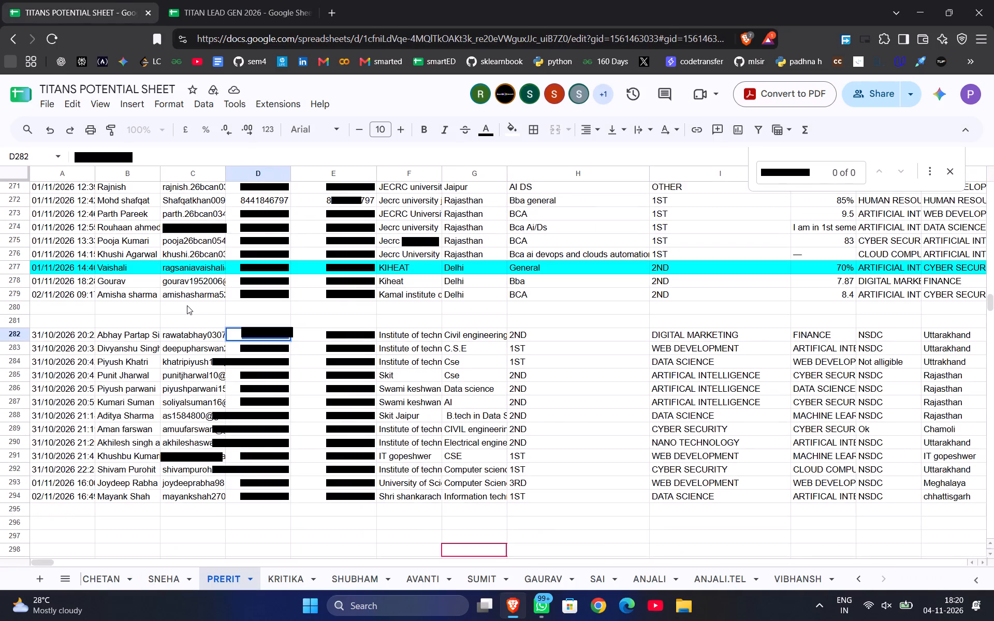
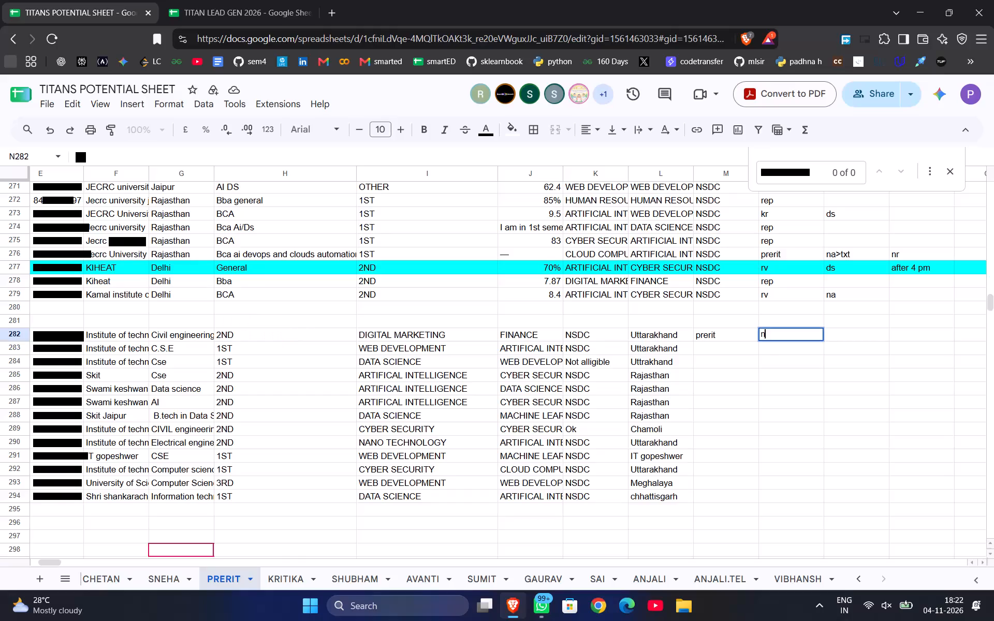
# Enter na>t as the call status in cell N282, beside the caller name prerit.
pyautogui.write('a>t')
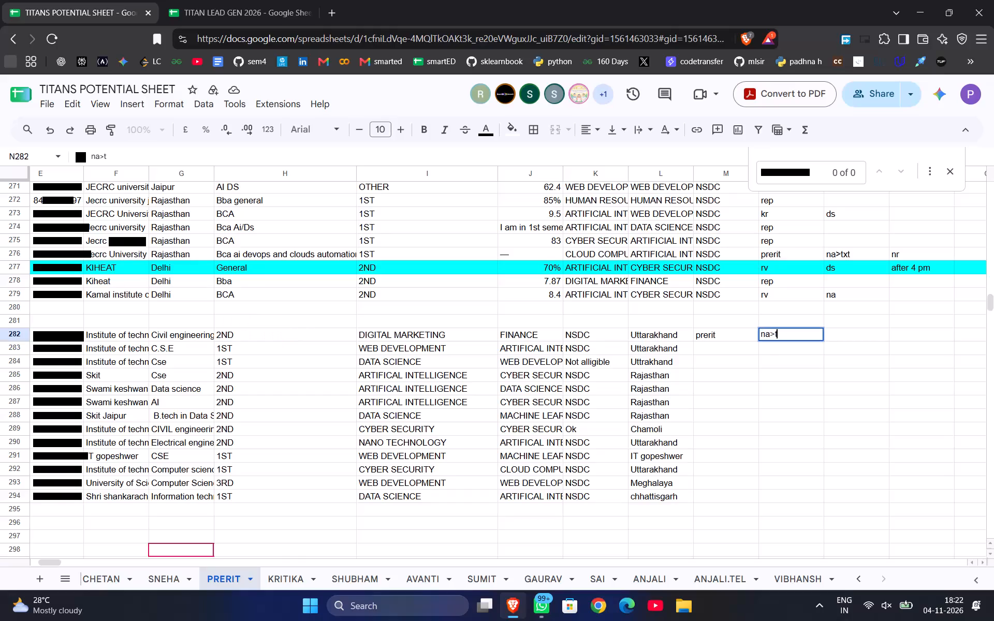
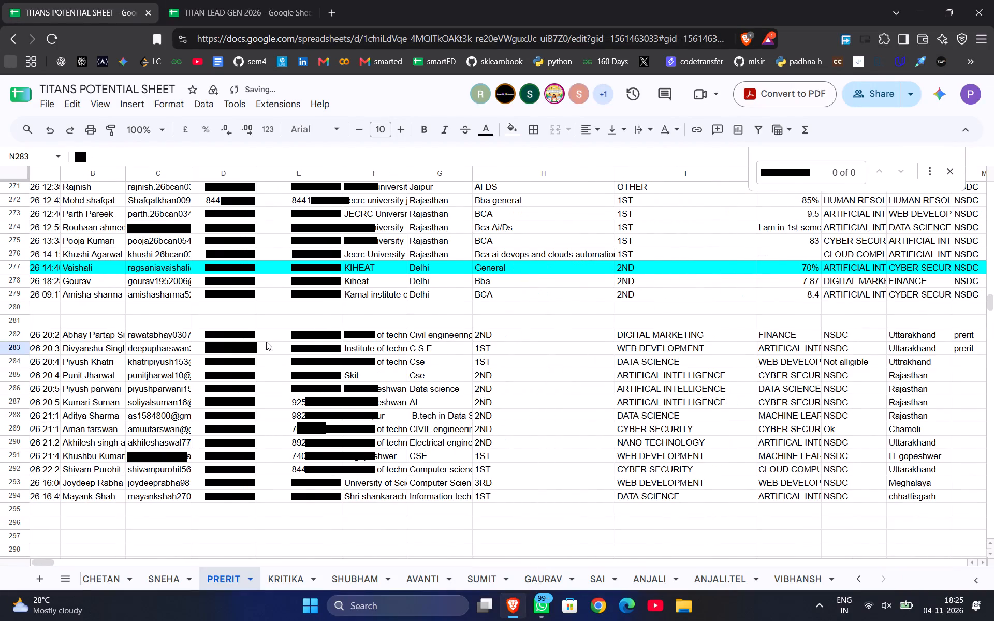
# Copy the lead's number from cell D283 and search the PRERIT sheet for it.
pyautogui.click(266, 342)
pyautogui.click(264, 348)
pyautogui.hotkey('ctrl', 'c')
pyautogui.hotkey('ctrl', 'f')
pyautogui.hotkey('ctrl', 'v')
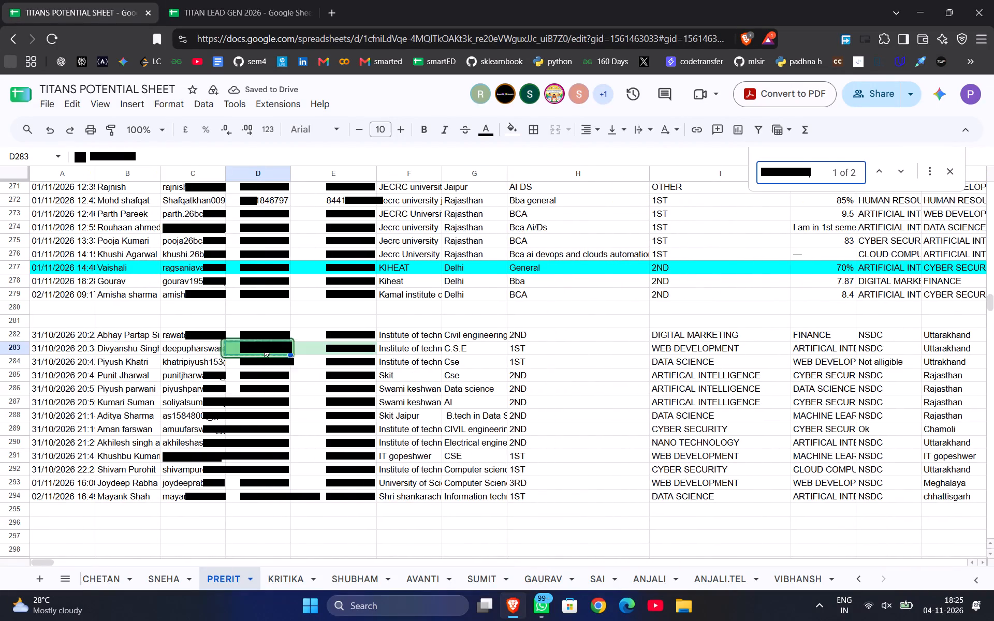
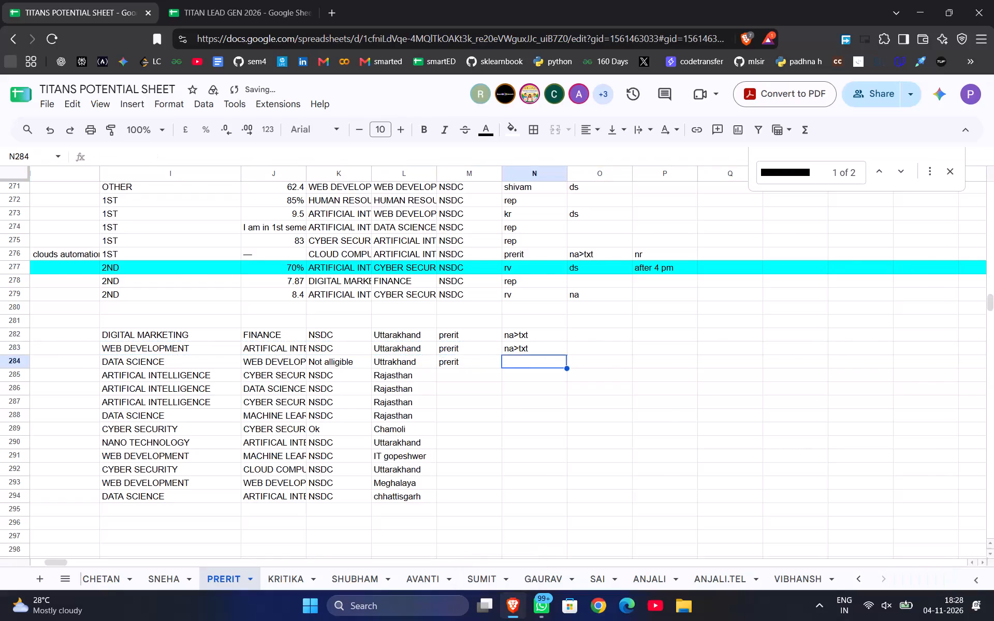
# Select the lead's number in cell D284 of the PRERIT sheet.
pyautogui.hscroll(4, 544, 348)
pyautogui.click(289, 361)
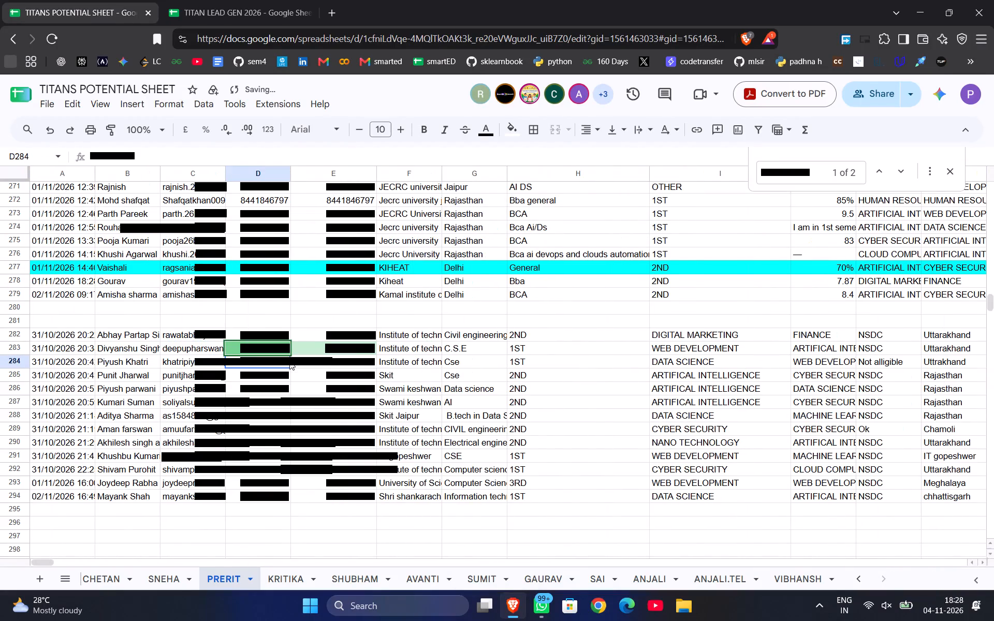
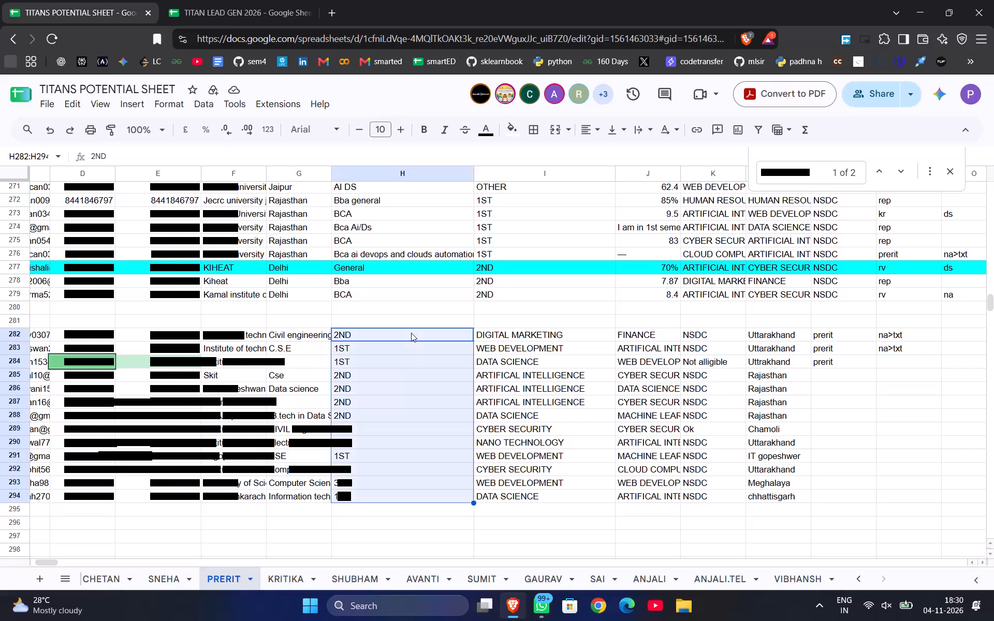
# Select the lead's course-interest cell I284 and check the lead's details across row 284 of the PRERIT sheet.
pyautogui.click(510, 357)
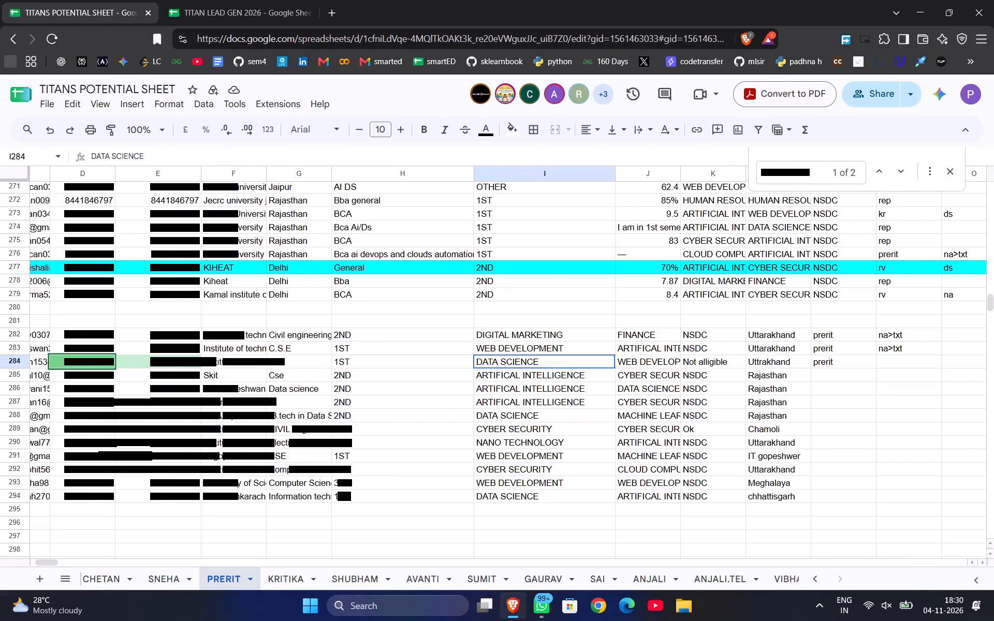
pyautogui.hscroll(4, 510, 357)
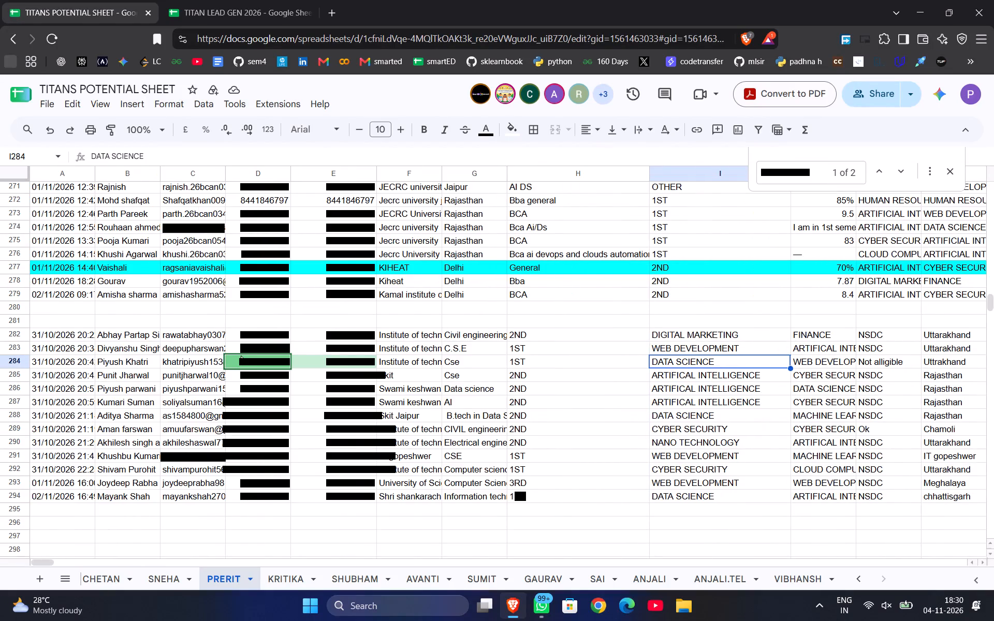
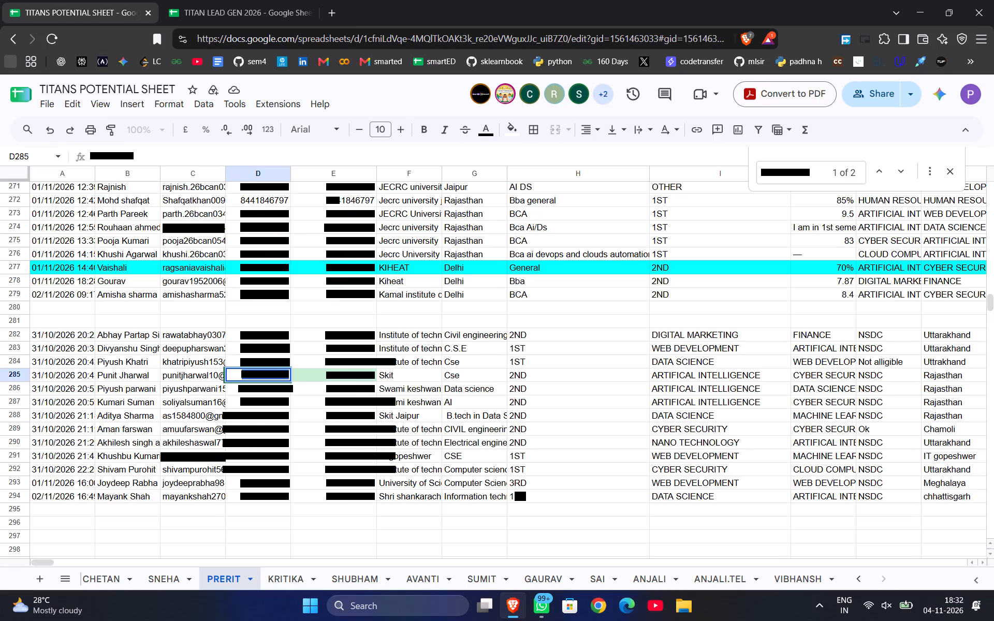
# Enter prerit as the caller in cell M285 of the PRERIT sheet for the lead in row 285.
pyautogui.click(1, 375)
pyautogui.hscroll(-1, 1, 375)
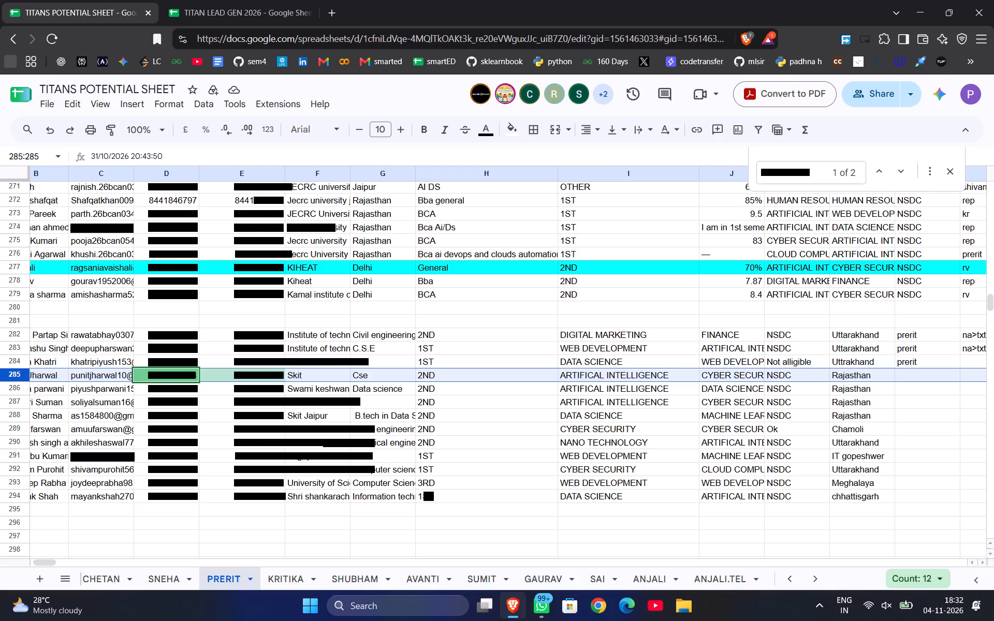
pyautogui.hscroll(1, 1, 375)
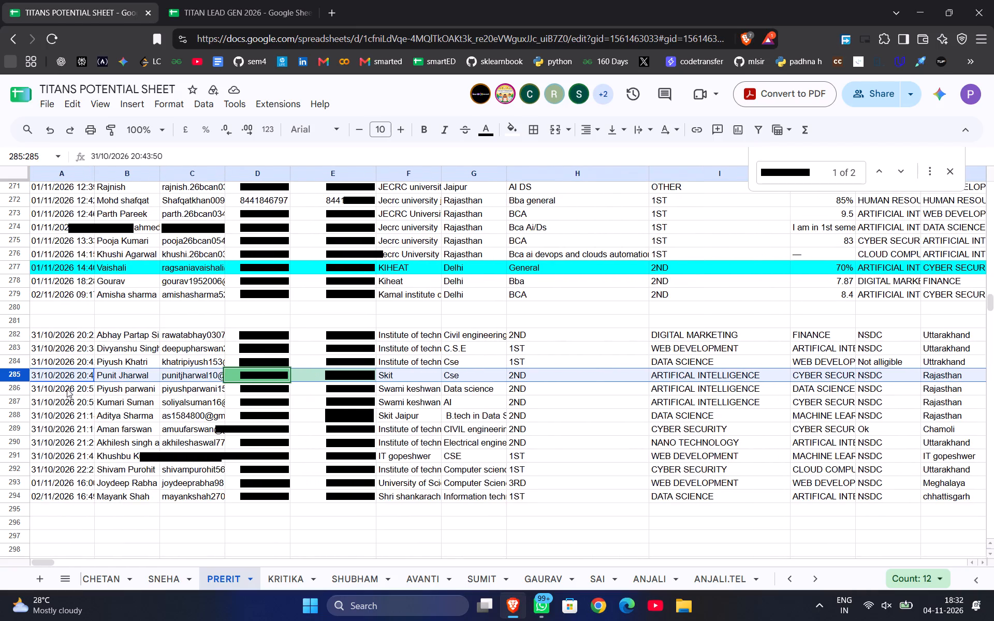
pyautogui.hscroll(-3, 72, 389)
pyautogui.click(558, 380)
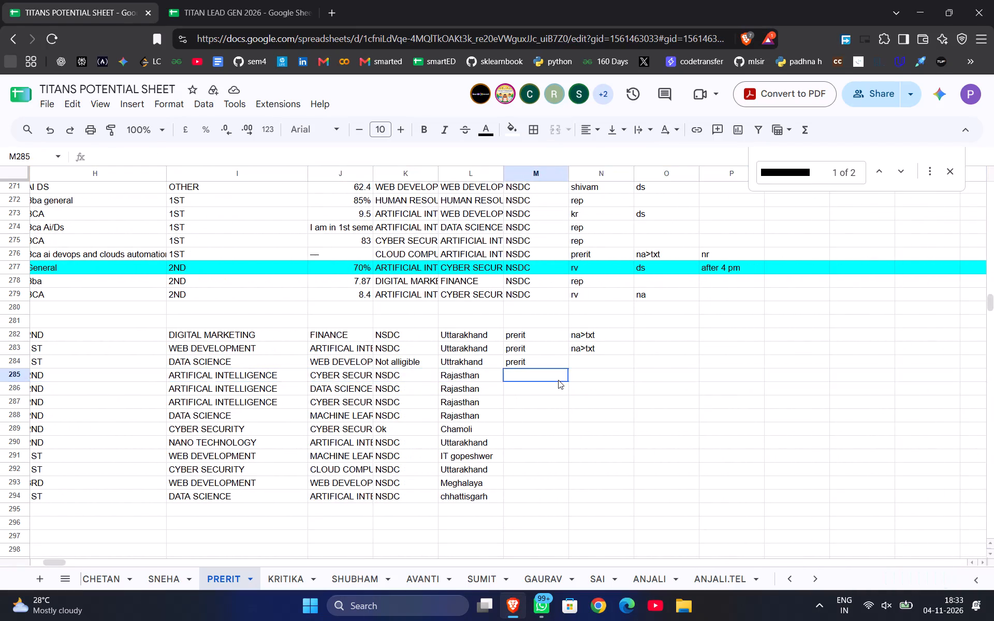
pyautogui.press('p')
pyautogui.press('Tab')
# Record the call status "cb @ 7" in cell N285 for the lead in row 285.
pyautogui.hscroll(6, 558, 380)
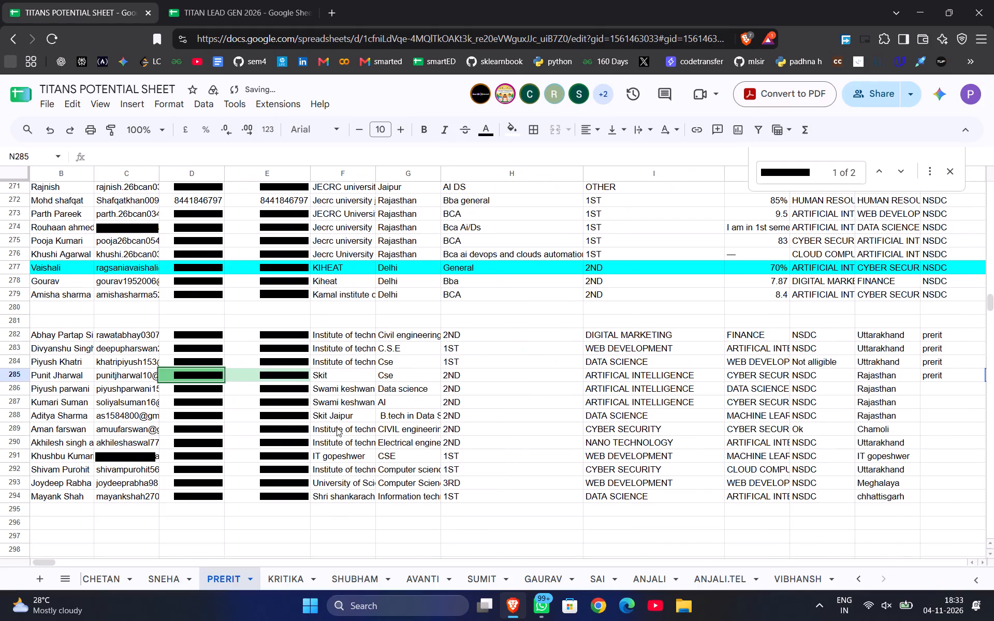
pyautogui.hscroll(-2, 294, 387)
pyautogui.write('cb @')
pyautogui.press('space')
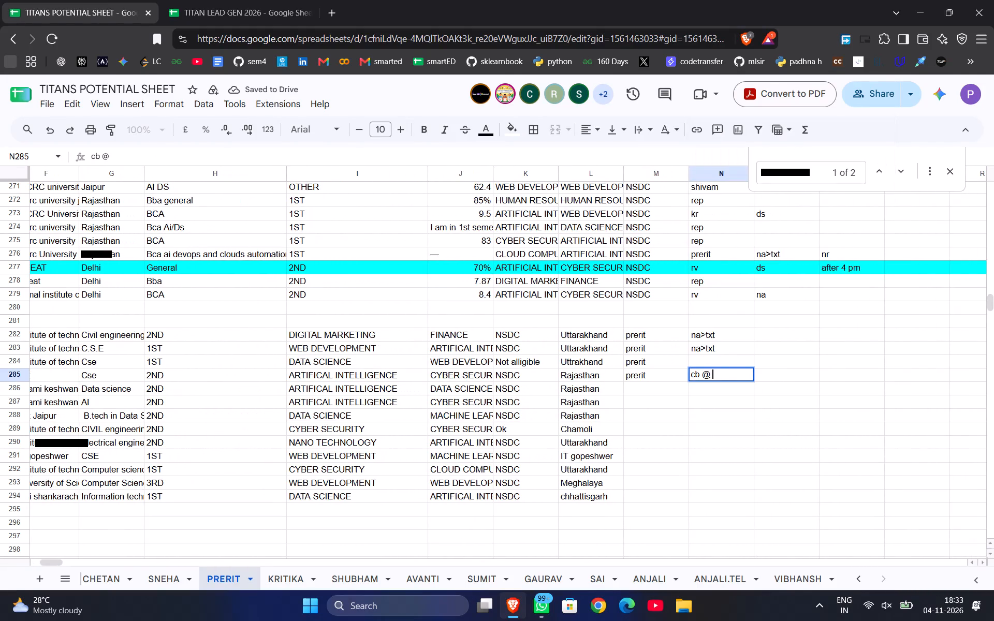
pyautogui.press('7')
pyautogui.press('Return')
pyautogui.press('Up')
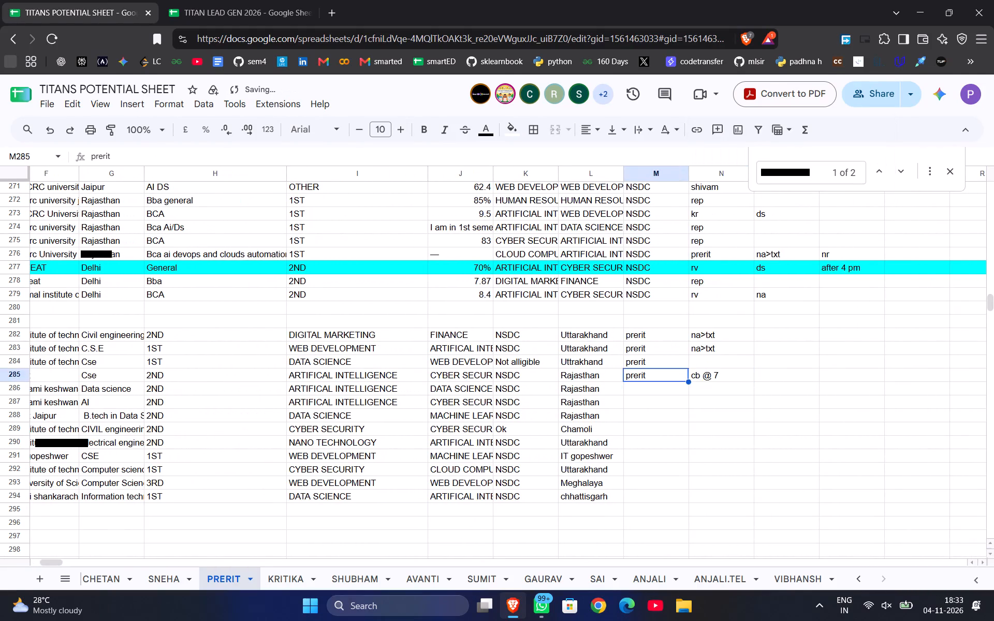
pyautogui.press('Up')
pyautogui.hscroll(5, 294, 387)
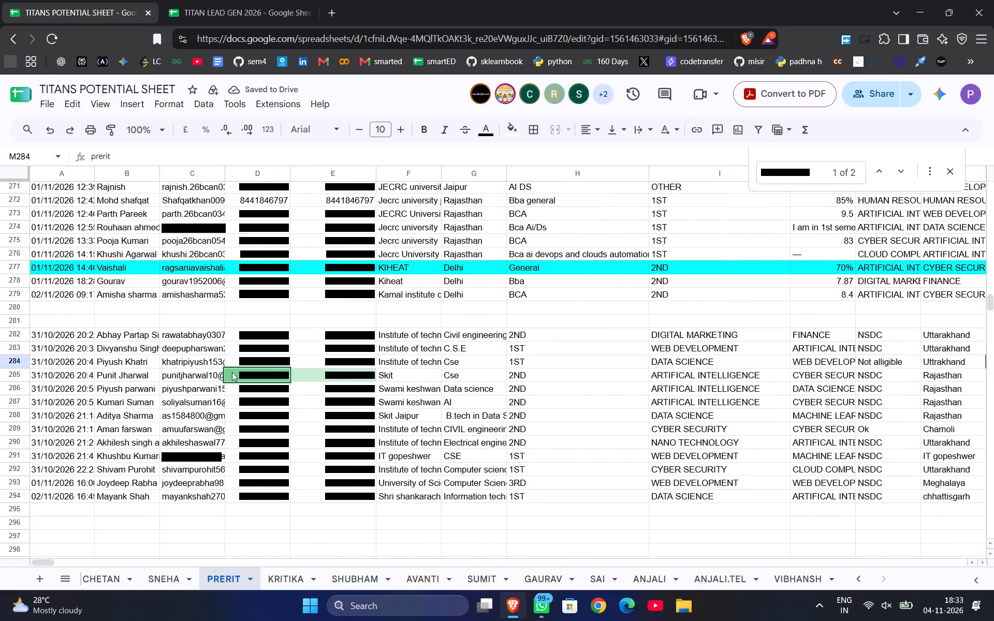
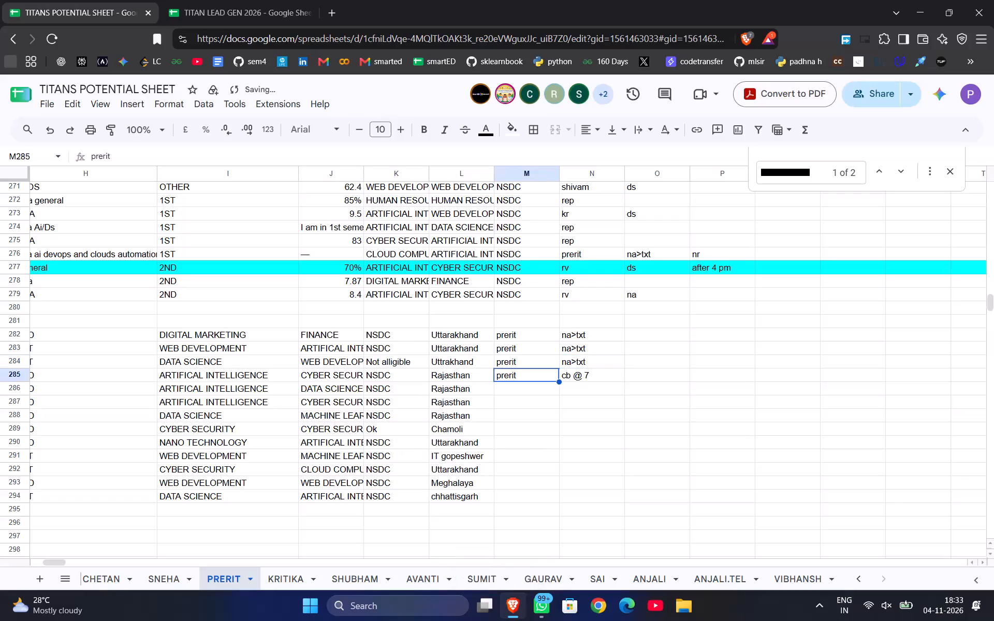
# Enter prerit as the caller in cell M286 of the PRERIT sheet for the lead in row 286.
pyautogui.press('Down')
pyautogui.press('p')
pyautogui.press('Tab')
# Search the spreadsheet for the phone number of the lead in row 286, copied from cell D286.
pyautogui.hscroll(6, 576, 365)
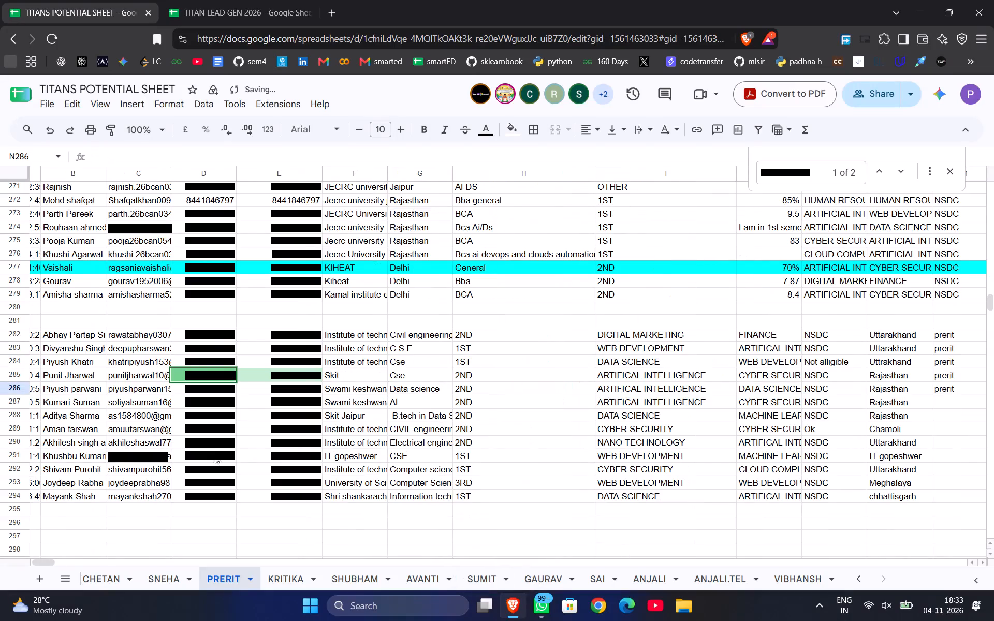
pyautogui.click(273, 388)
pyautogui.hotkey('ctrl', 'c')
pyautogui.hotkey('ctrl', 'f')
pyautogui.hotkey('ctrl', 'v')
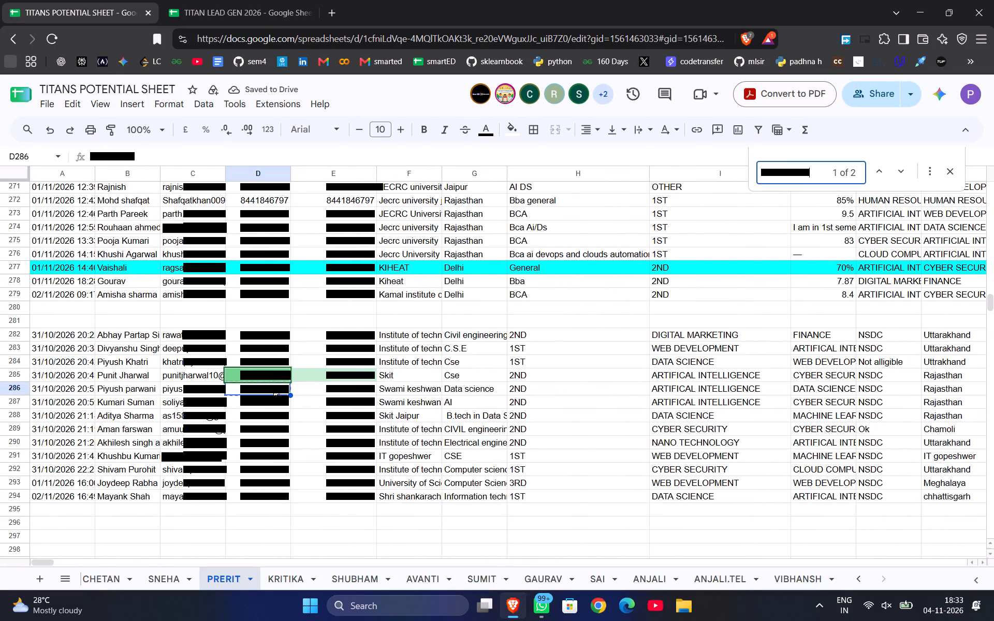
# Open cell D286 and select the lead's phone number in it.
pyautogui.rightClick(273, 388)
pyautogui.doubleClick(273, 388)
pyautogui.moveTo(273, 388); pyautogui.dragTo(250, 392)
pyautogui.tripleClick(250, 392)
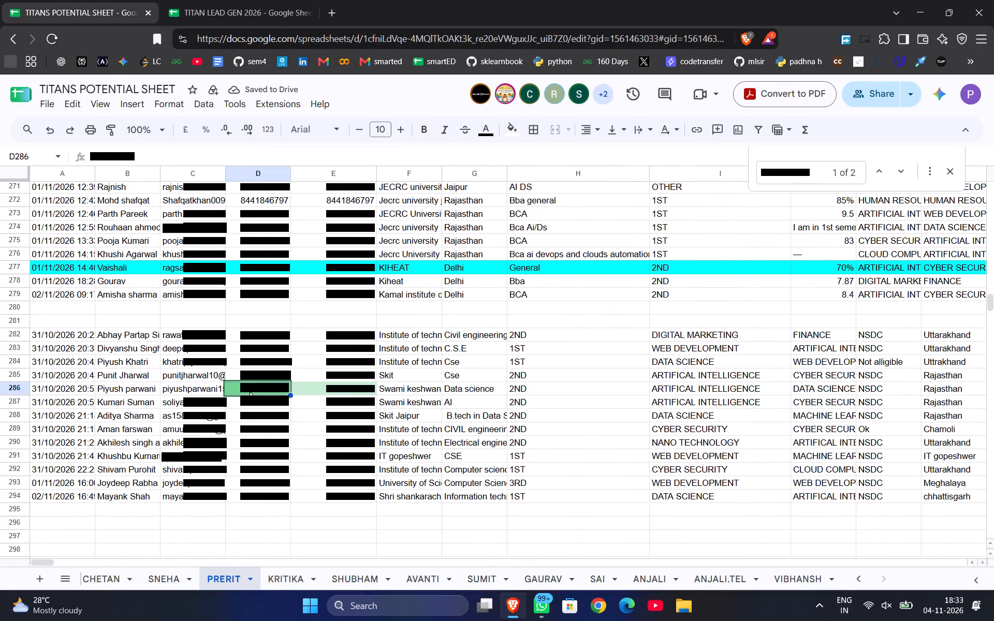
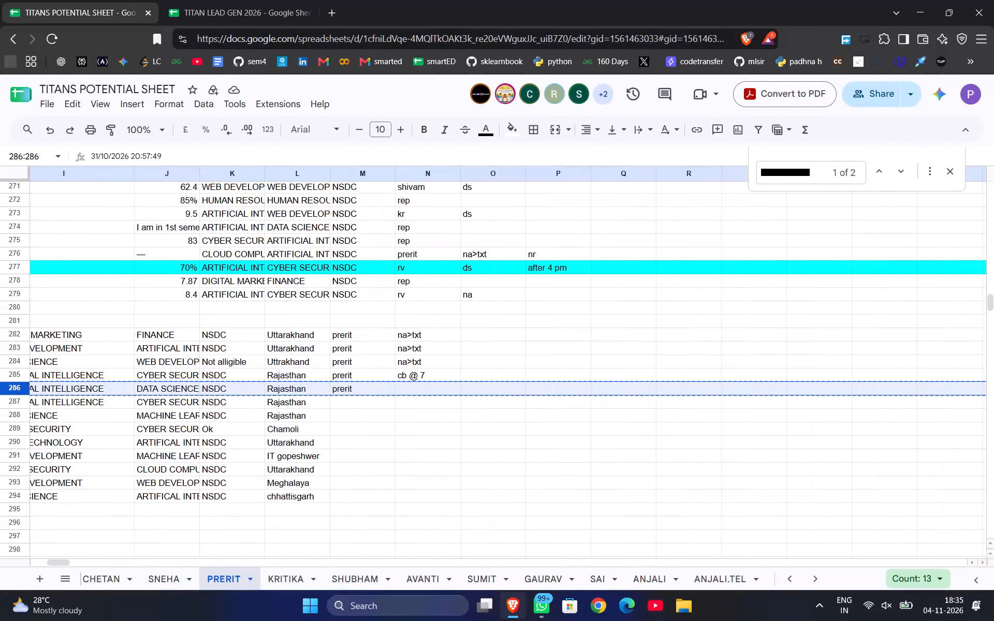
# Enter na>txt as the call status in cell N286 for the lead in row 286.
pyautogui.click(422, 388)
pyautogui.press('n')
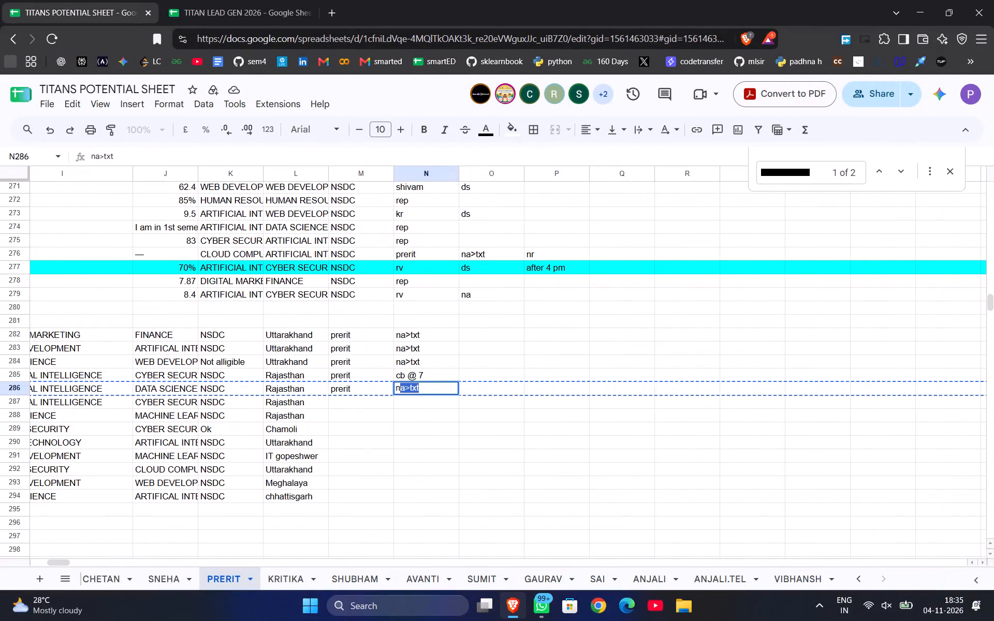
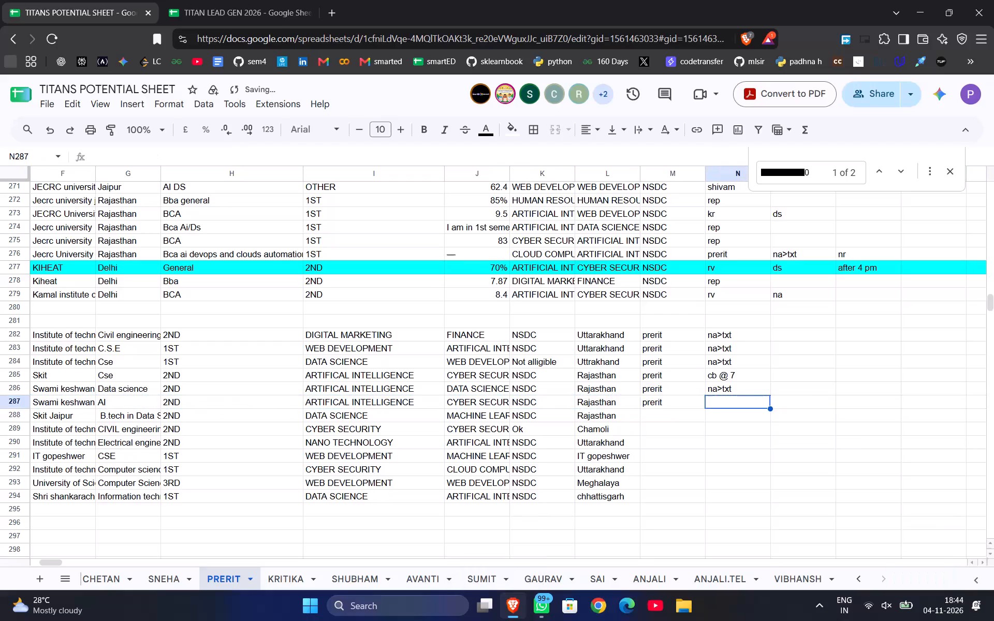
# Enter na>txt as the call status in cell N287 for the lead in row 287.
pyautogui.write('na')
pyautogui.press('Tab')
pyautogui.press('Left')
pyautogui.press('Down')
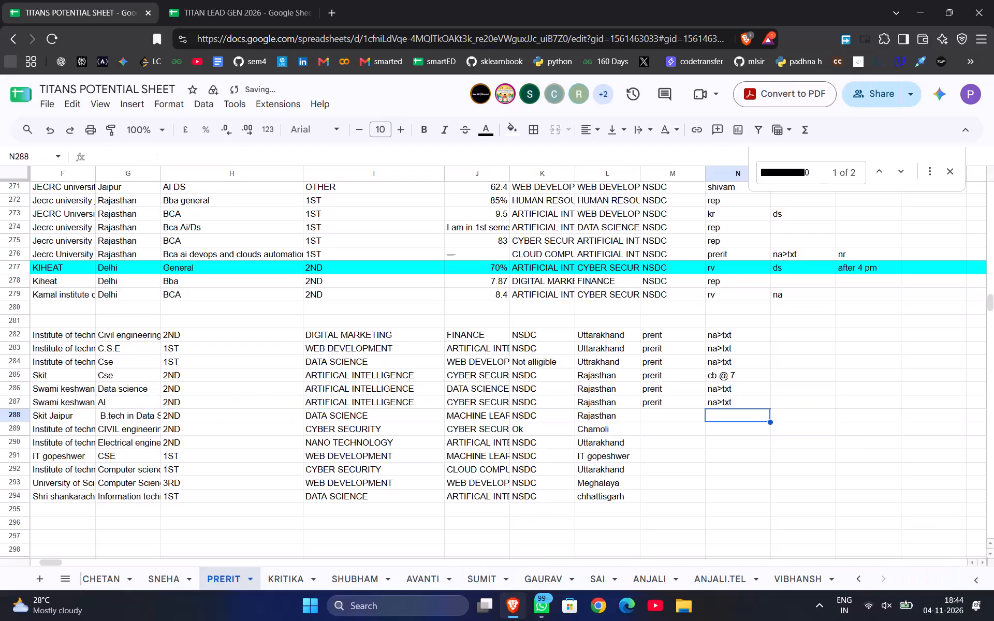
# Copy the phone number of the lead in row 288 from column D and search the PRERIT sheet for it.
pyautogui.press('Down')
pyautogui.press('Left')
pyautogui.press('Up')
pyautogui.hscroll(3, 674, 406)
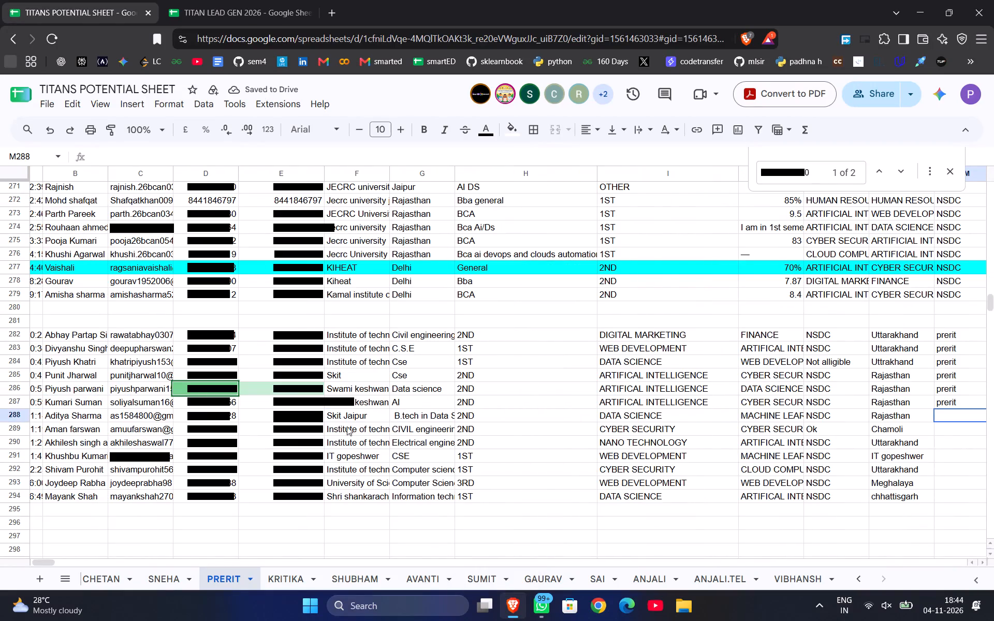
pyautogui.click(263, 413)
pyautogui.hotkey('ctrl', 'c')
pyautogui.hotkey('ctrl', 'f')
pyautogui.hotkey('ctrl', 'v')
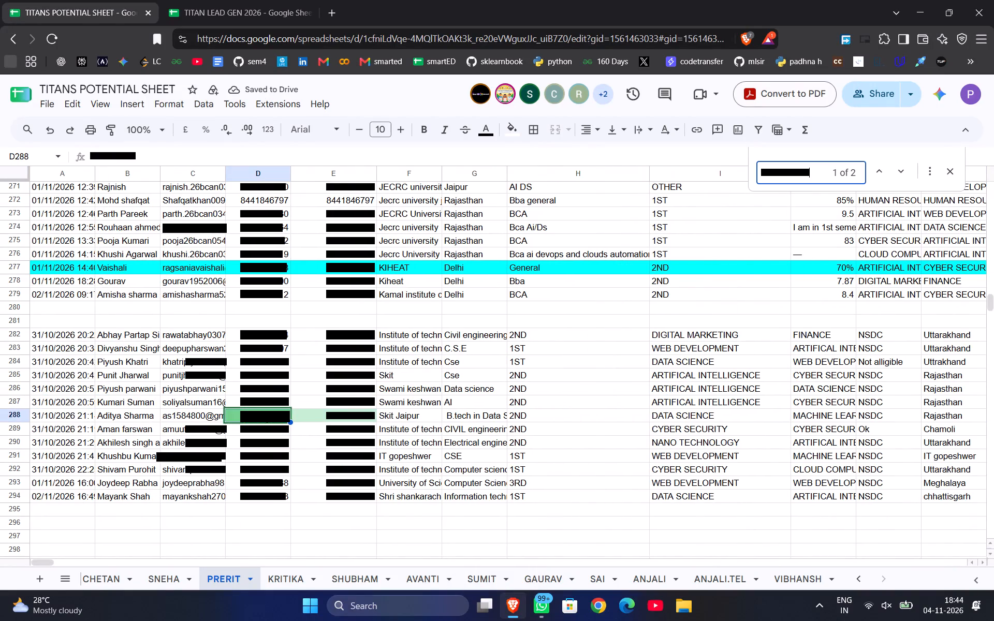
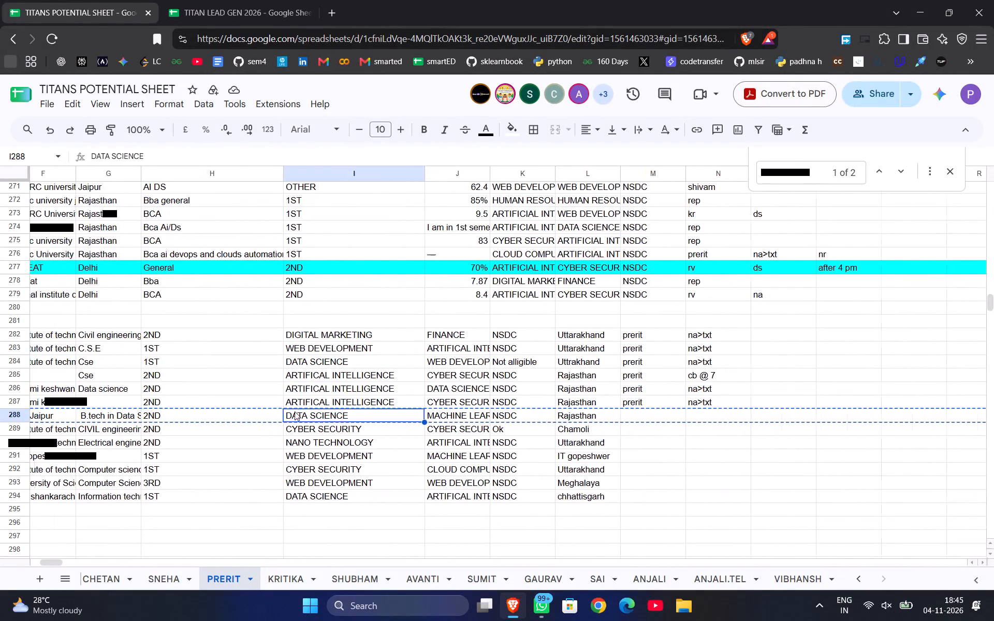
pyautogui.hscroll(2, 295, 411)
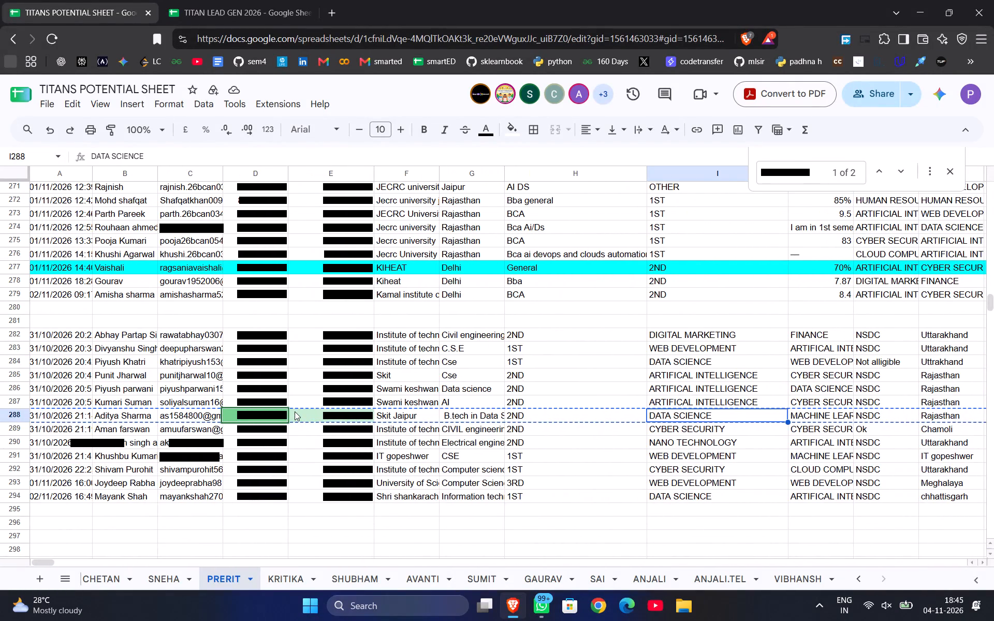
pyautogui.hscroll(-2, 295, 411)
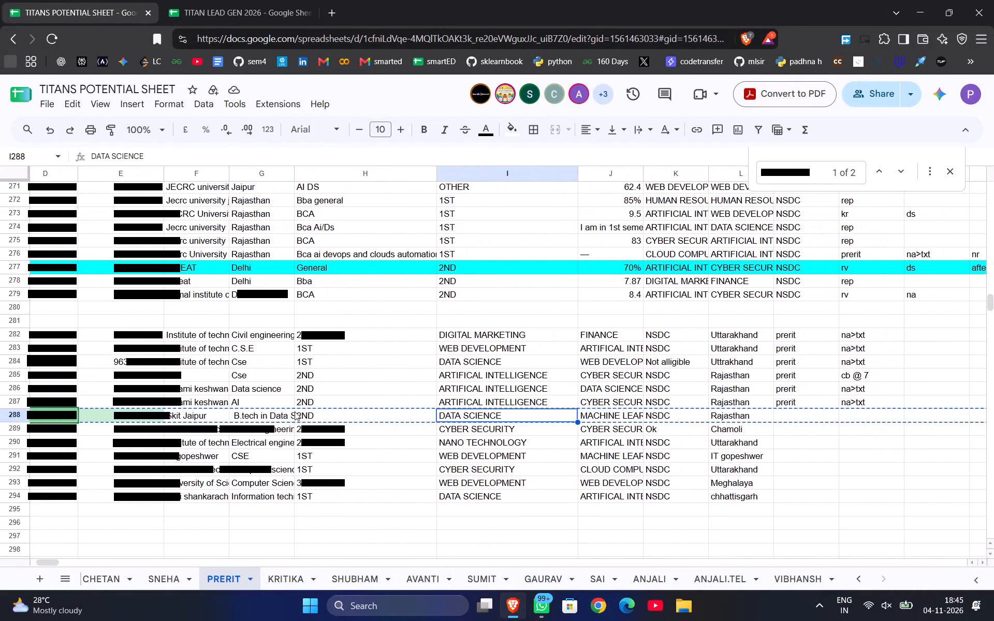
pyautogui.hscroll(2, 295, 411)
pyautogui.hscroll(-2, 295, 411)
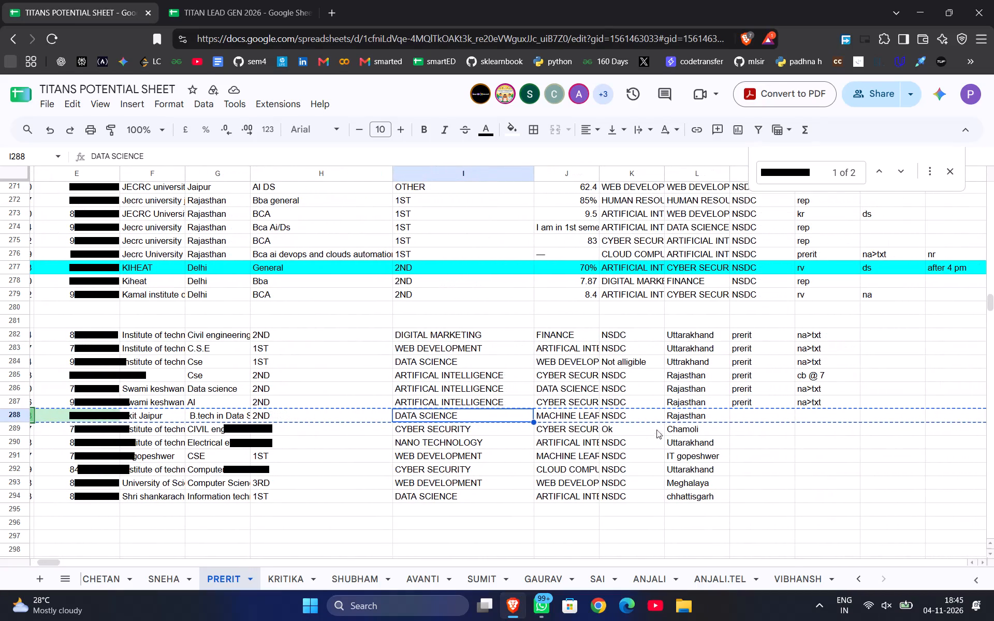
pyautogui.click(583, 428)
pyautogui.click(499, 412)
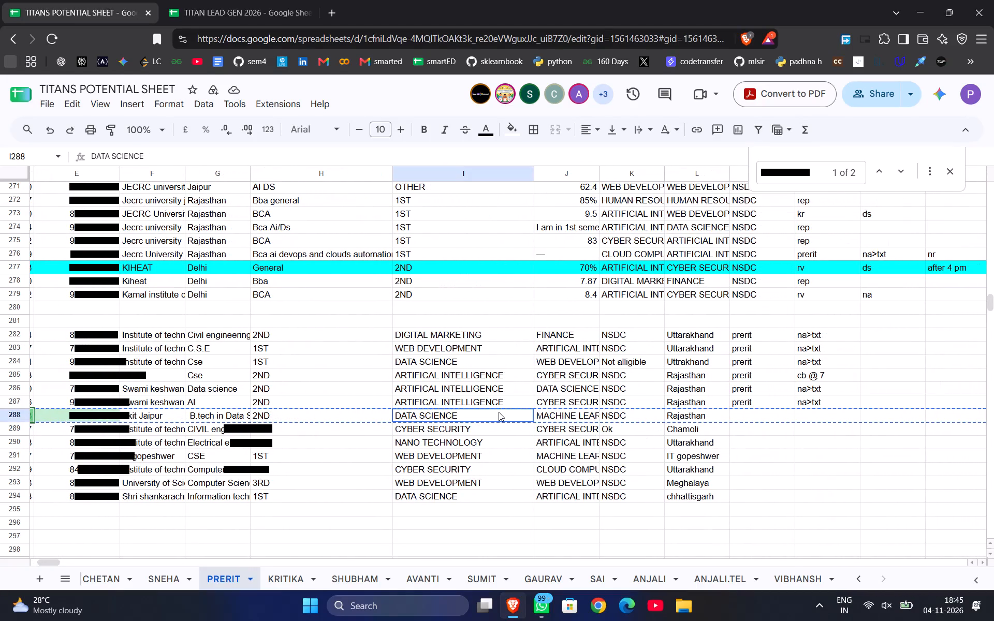
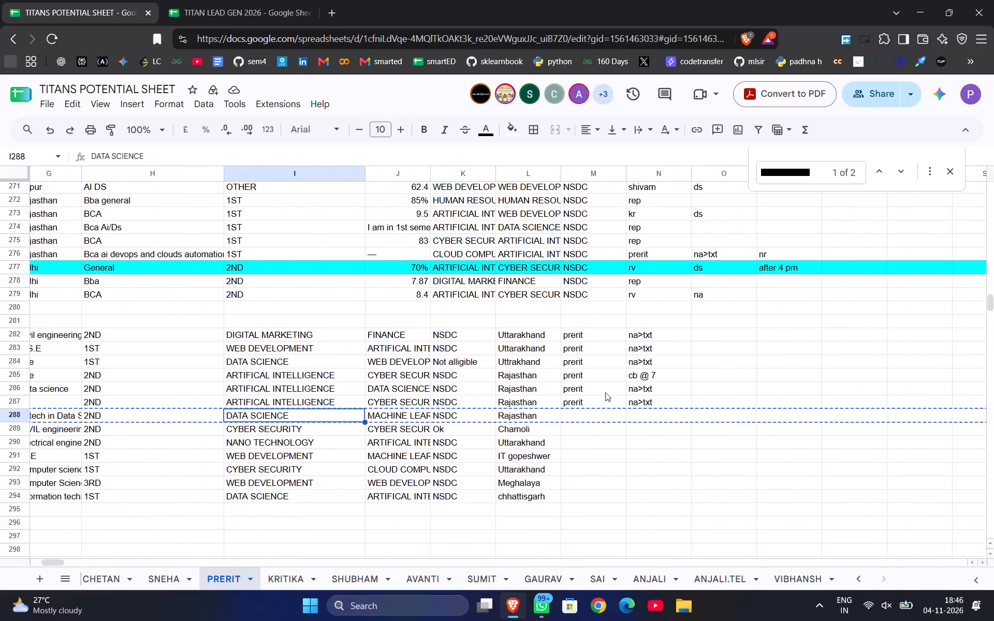
# Record the caller as "prerit" and the call status as "ds>txt" for the lead in row 288.
pyautogui.click(581, 410)
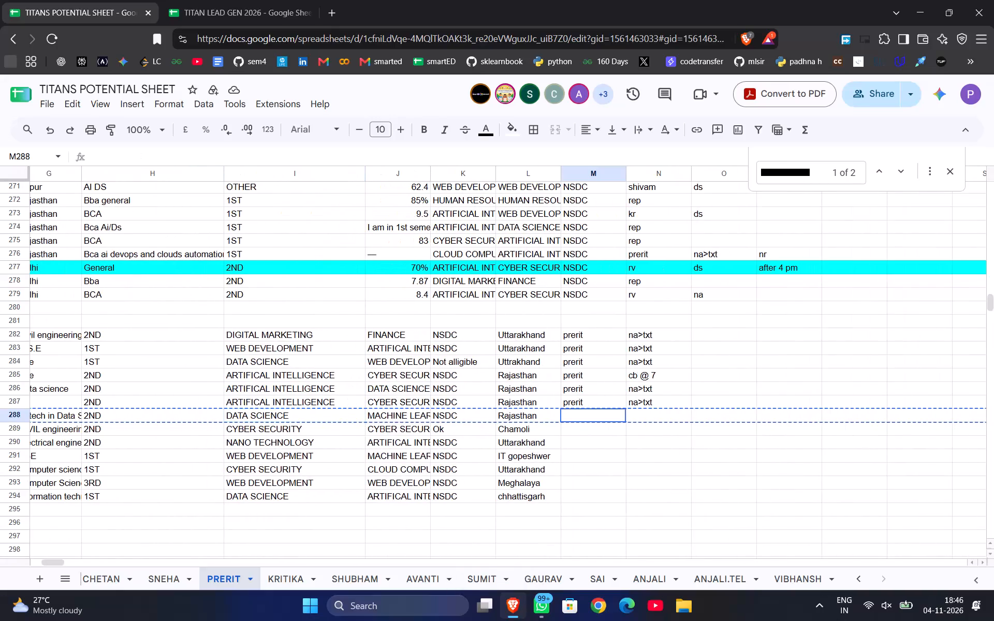
pyautogui.write('pre')
pyautogui.press('Return')
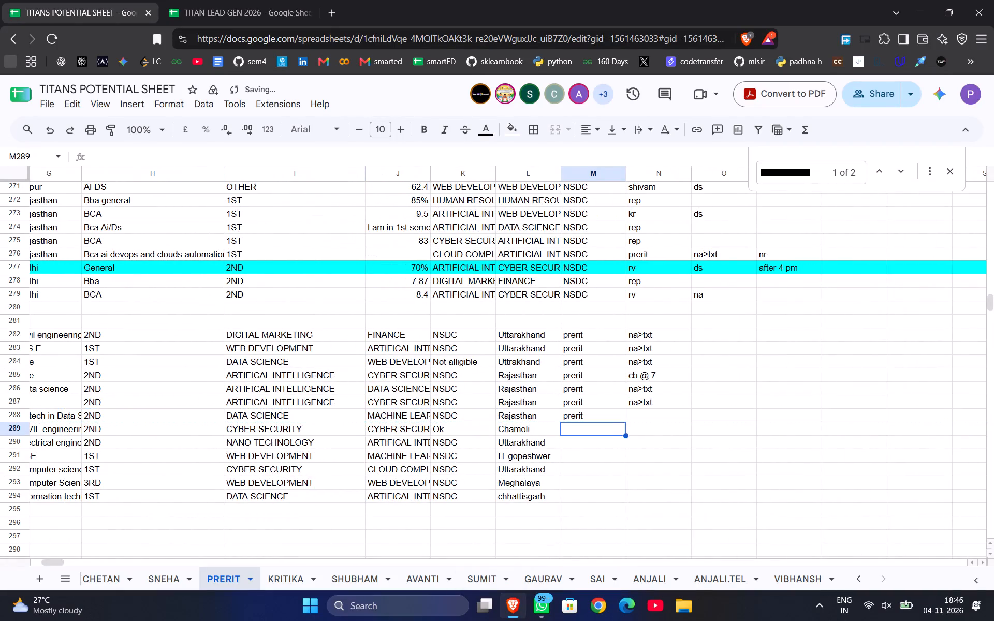
pyautogui.press('Tab')
pyautogui.press('Up')
pyautogui.write('ds')
pyautogui.hotkey('shift', '>')
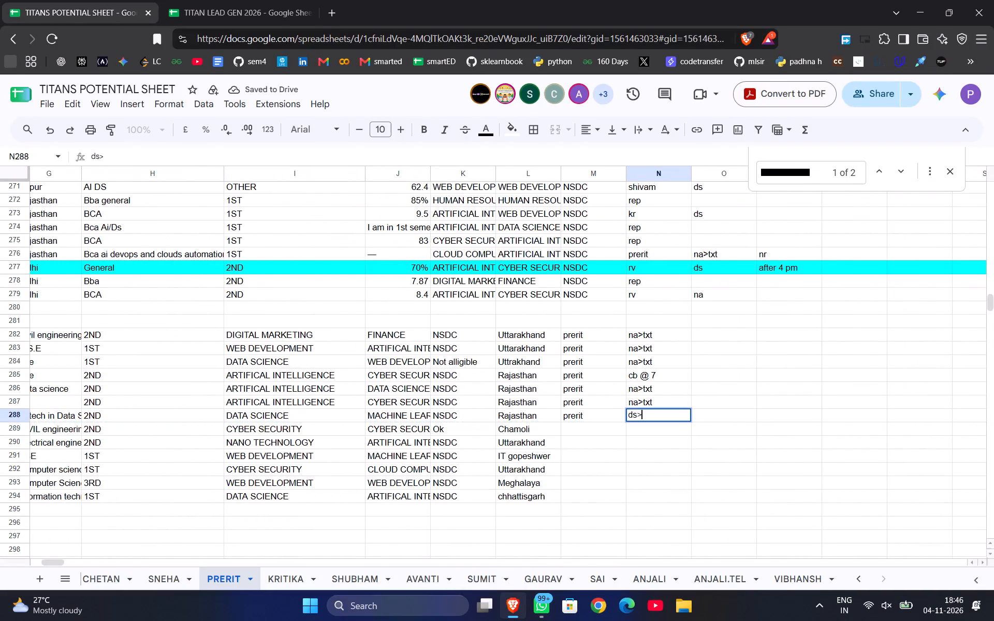
pyautogui.write('xt')
pyautogui.press('BackSpace')
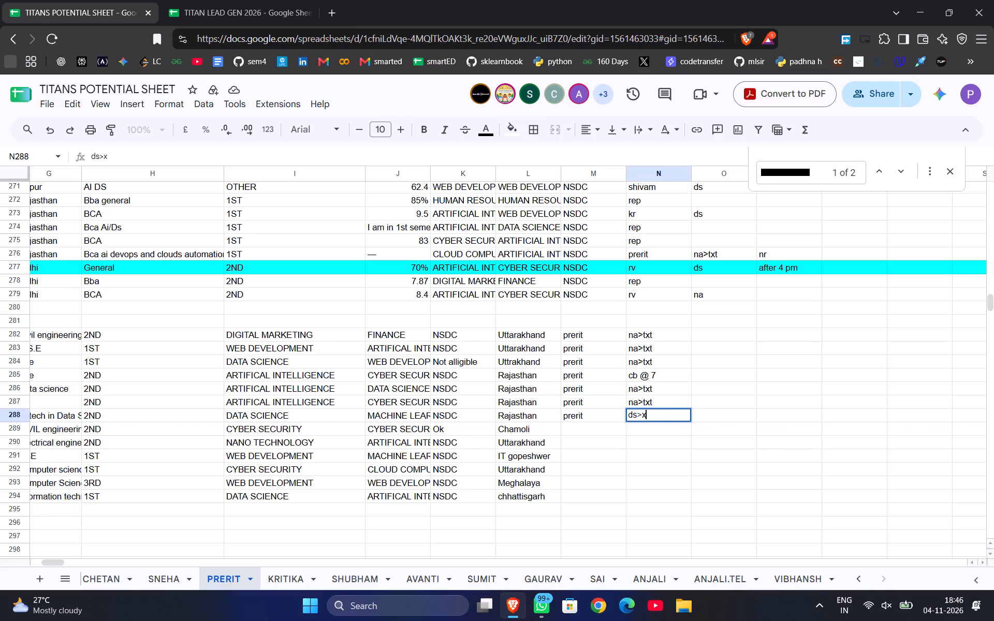
pyautogui.press('BackSpace')
pyautogui.write('xt')
pyautogui.press('BackSpace')
pyautogui.press('BackSpace')
pyautogui.write('txt')
pyautogui.press('Left')
# Enter "prerit" as the caller for the lead in row 289.
pyautogui.press('Down')
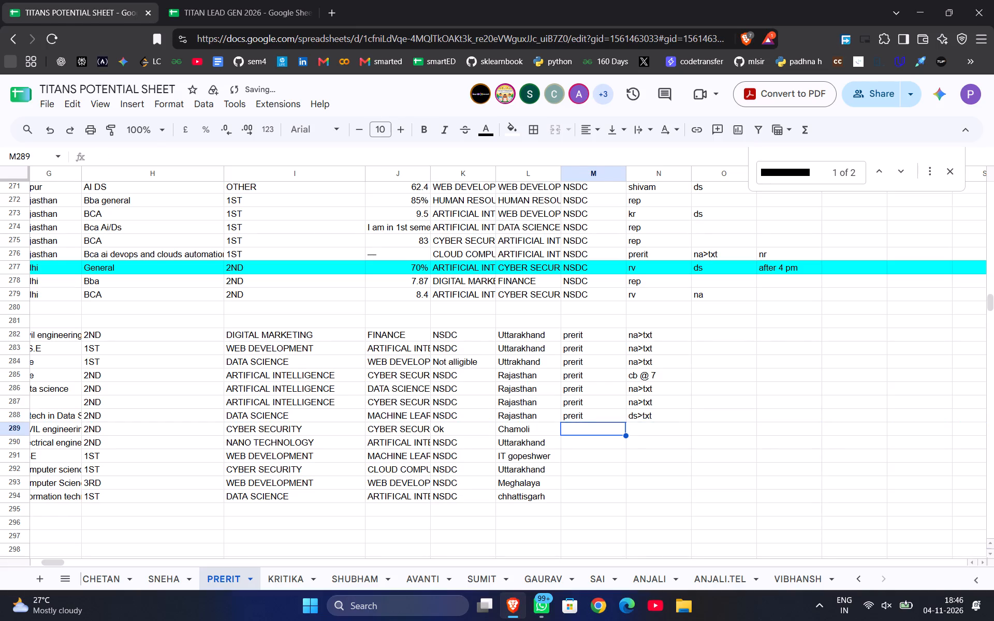
pyautogui.press('p')
pyautogui.press('Tab')
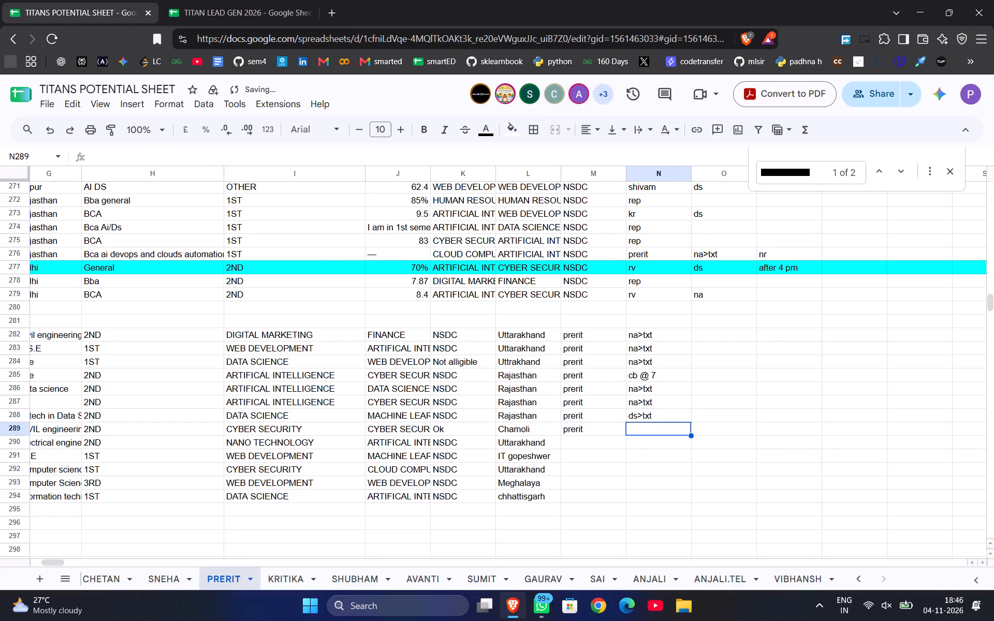
# Copy the column D phone number of the lead in row 289 and search the sheet for it.
pyautogui.hscroll(5, 581, 410)
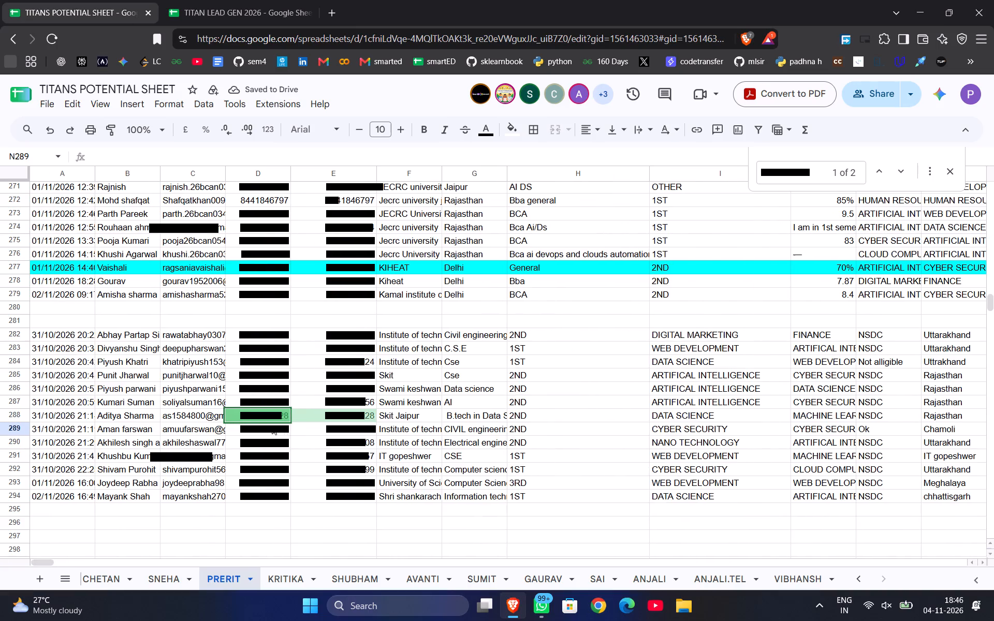
pyautogui.tripleClick(272, 425)
pyautogui.hotkey('ctrl', 'c')
pyautogui.hotkey('ctrl', 'f')
pyautogui.hotkey('ctrl', 'v')
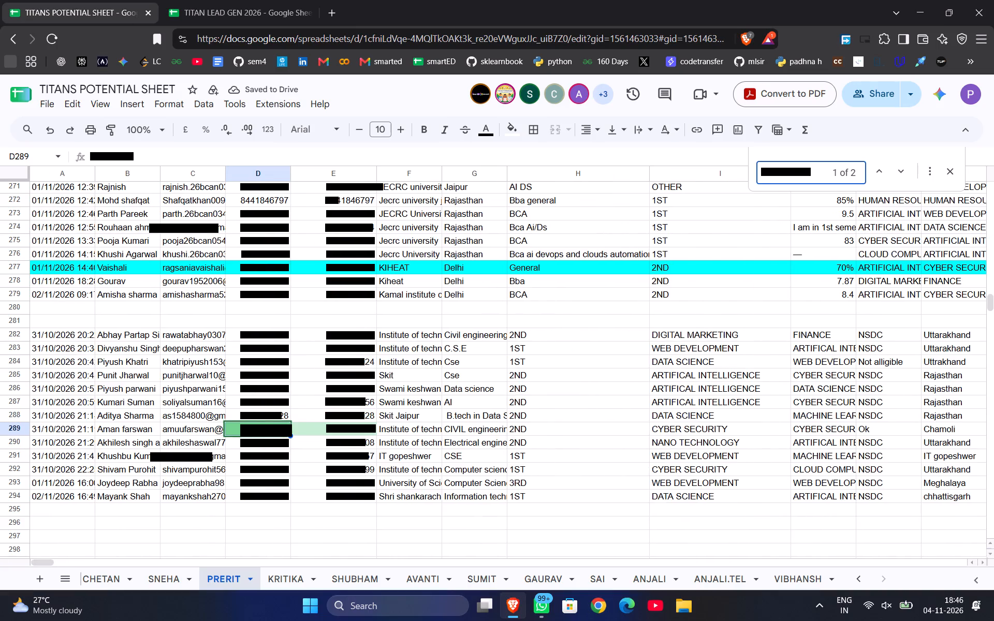
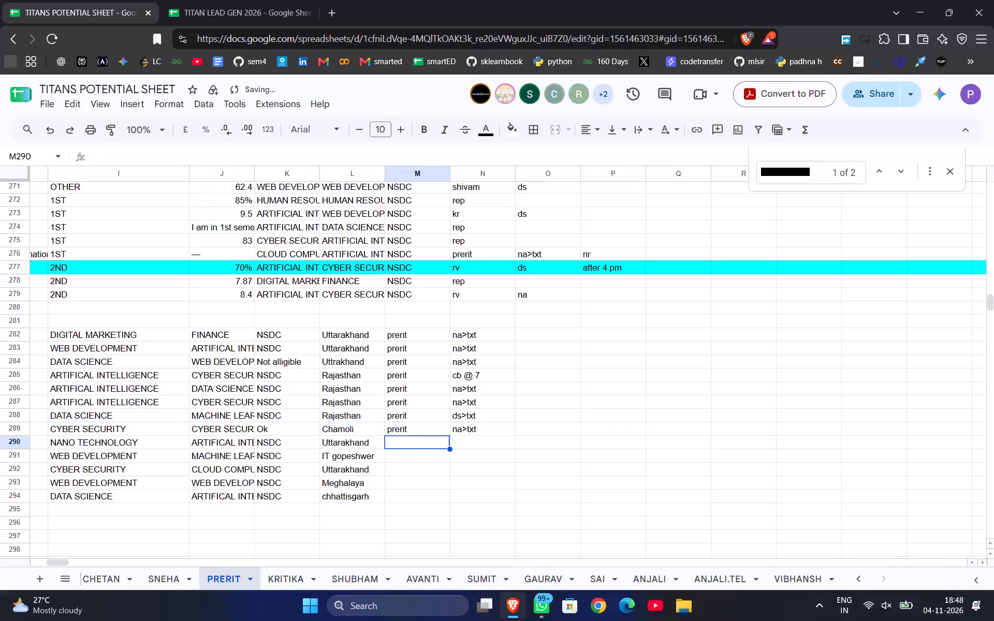
# Enter "prerit" as the caller for the lead in row 290.
pyautogui.press('p')
pyautogui.press('Tab')
# Copy the column D phone number of the lead in row 290 and search the sheet for it.
pyautogui.hscroll(6, 472, 429)
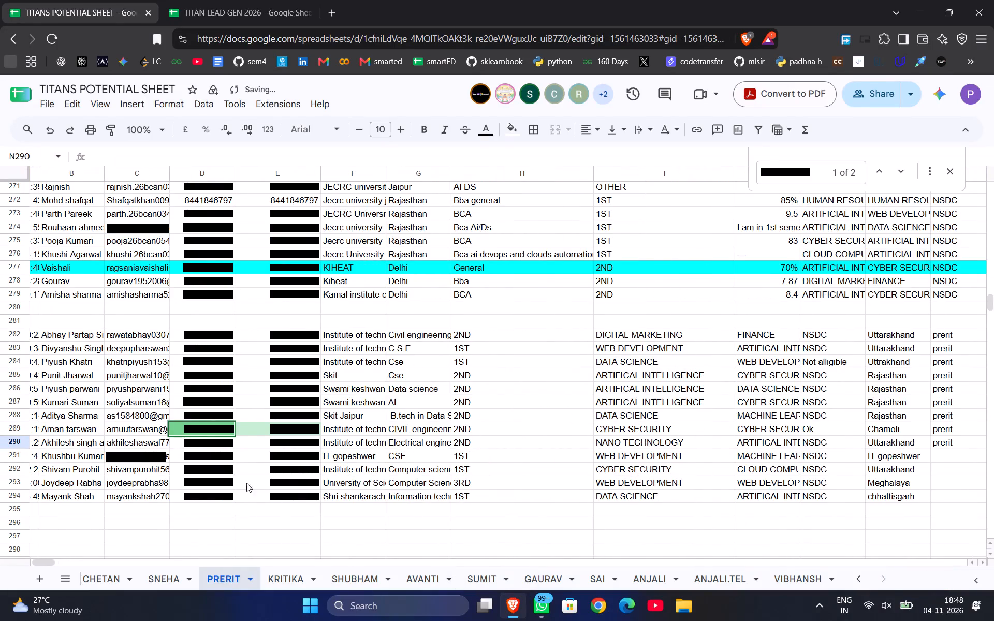
pyautogui.click(262, 441)
pyautogui.hotkey('ctrl', 'c')
pyautogui.hotkey('ctrl', 'f')
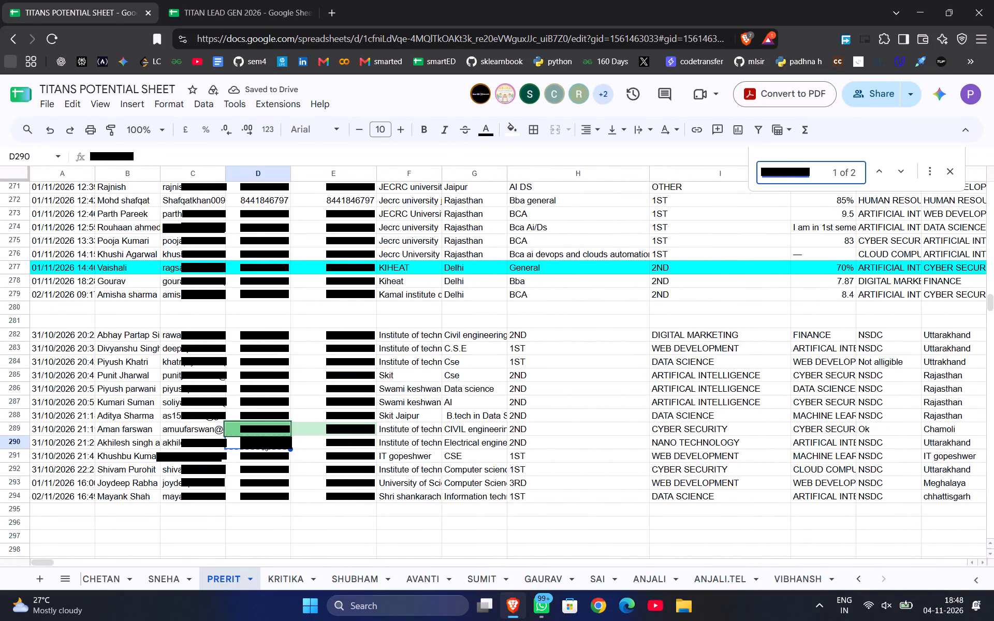
pyautogui.hotkey('ctrl', 'v')
pyautogui.doubleClick(262, 441)
pyautogui.hotkey('ctrl', 'c')
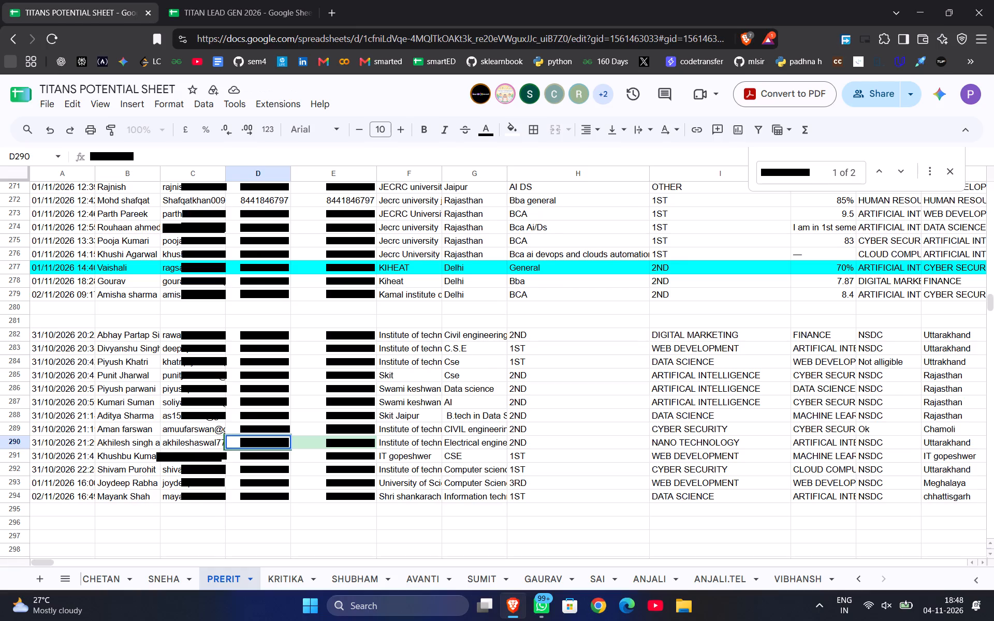
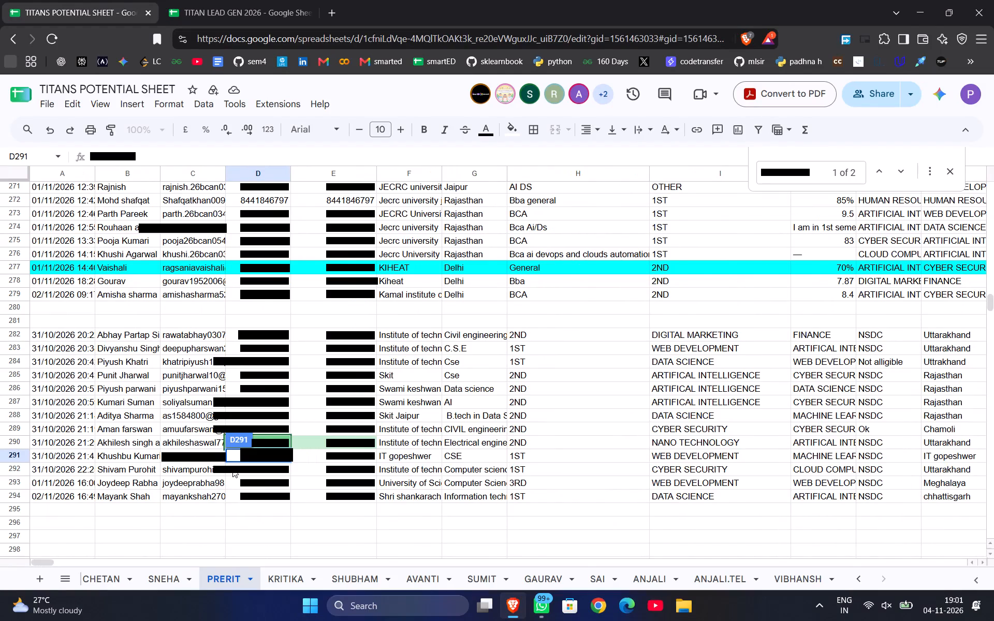
# Enter "cb late" as the call status in column N for the lead in row 291.
pyautogui.click(117, 460)
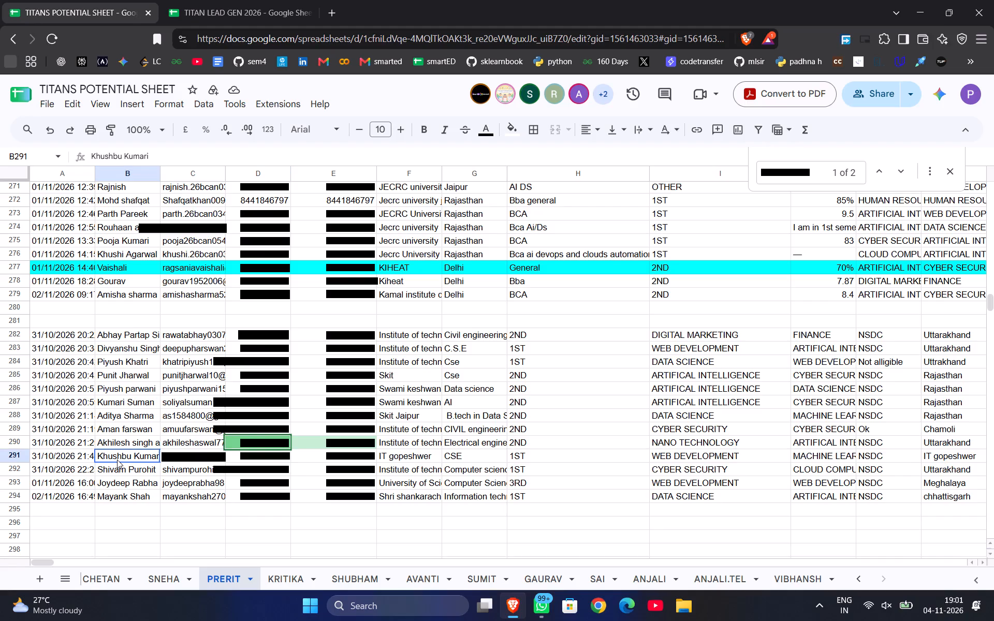
pyautogui.click(1, 452)
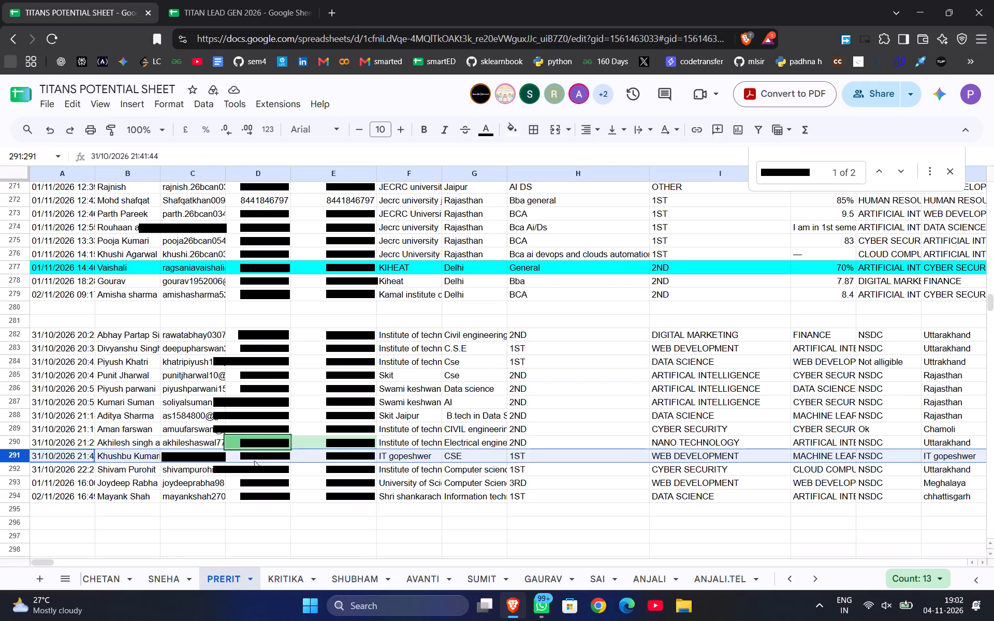
pyautogui.hscroll(-4, 390, 467)
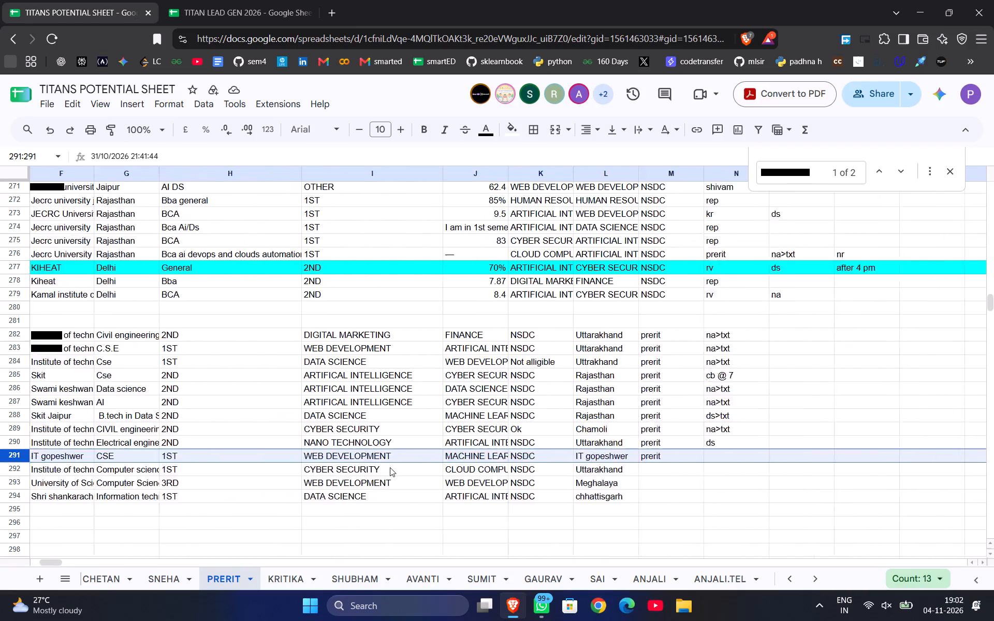
pyautogui.click(434, 457)
pyautogui.write('cb')
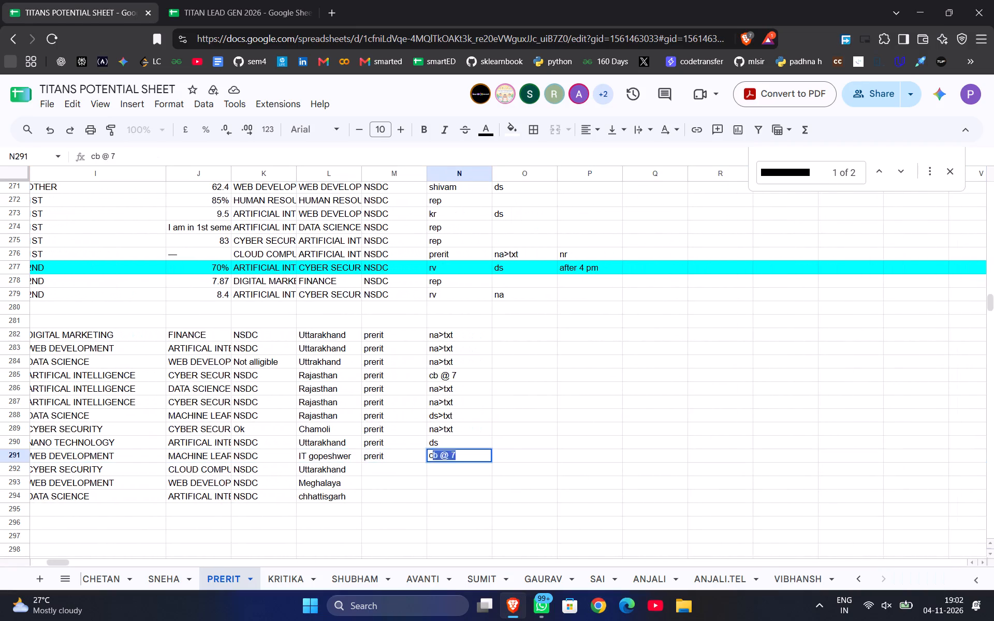
pyautogui.press('space')
pyautogui.write('late')
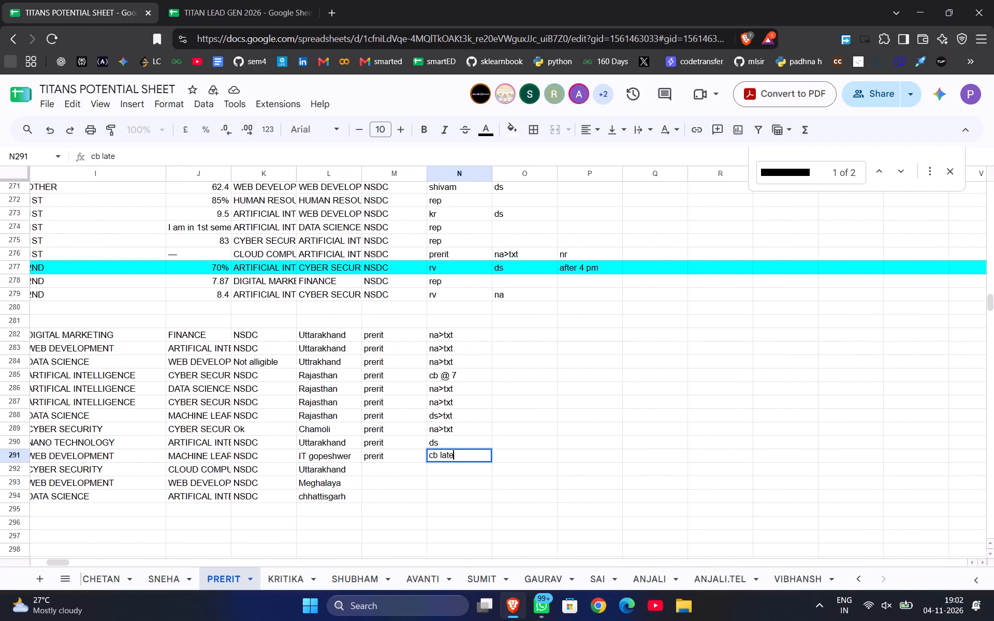
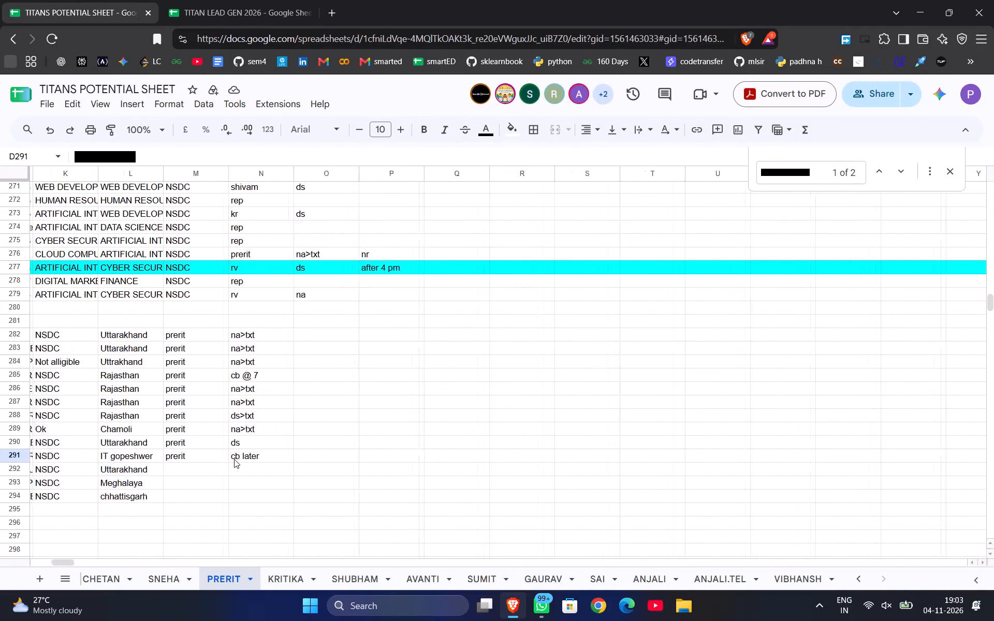
# Enter "prerit" as the caller name in column M for the lead in row 292.
pyautogui.hscroll(2, 234, 459)
pyautogui.click(291, 467)
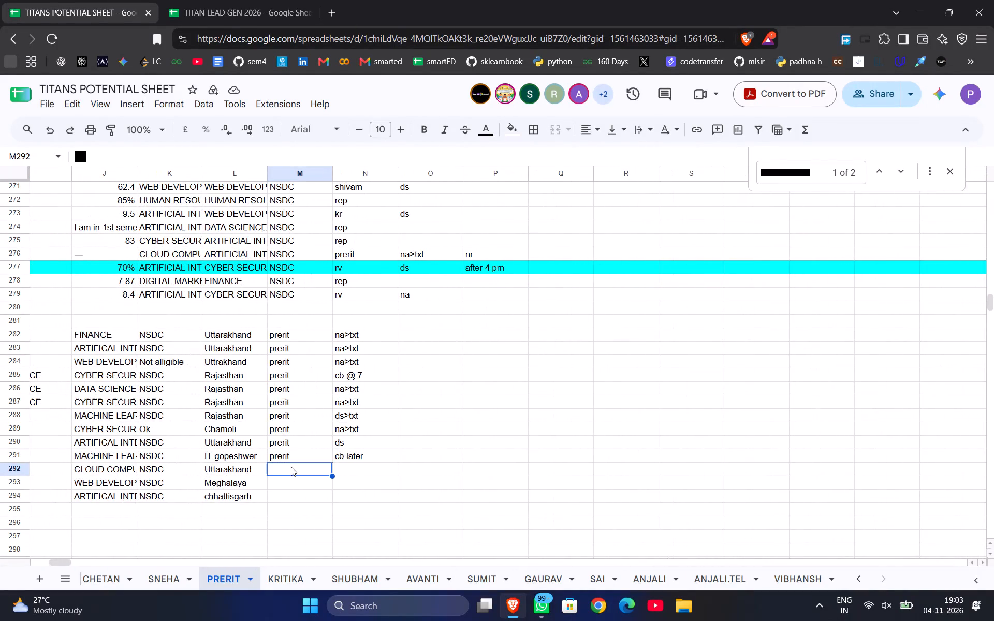
pyautogui.write('prerit')
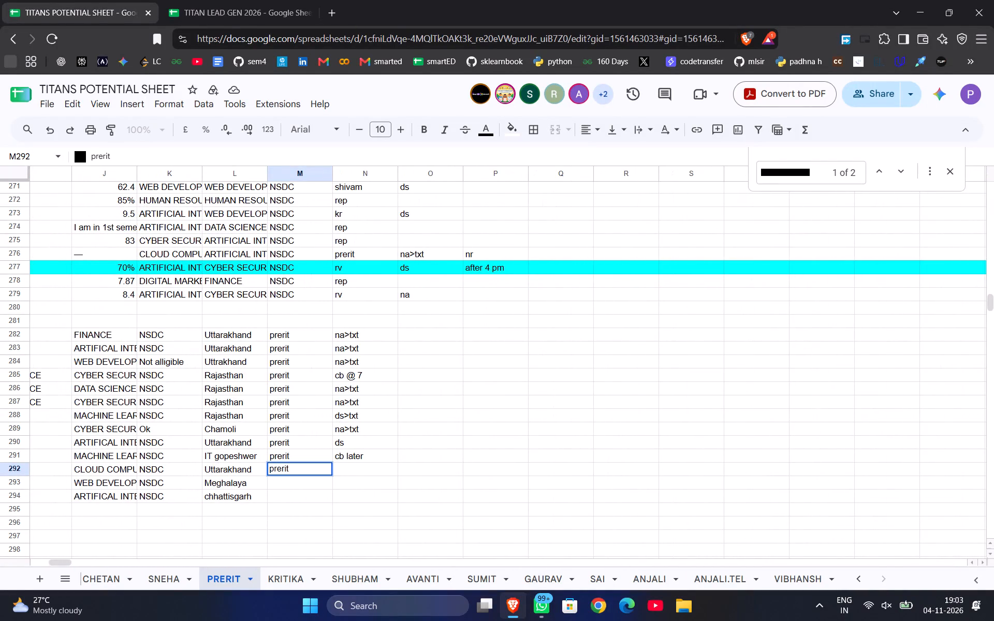
# Copy the phone number in column D of the lead in row 292 and close the earlier number search.
pyautogui.hotkey('ctrl', 'Left')
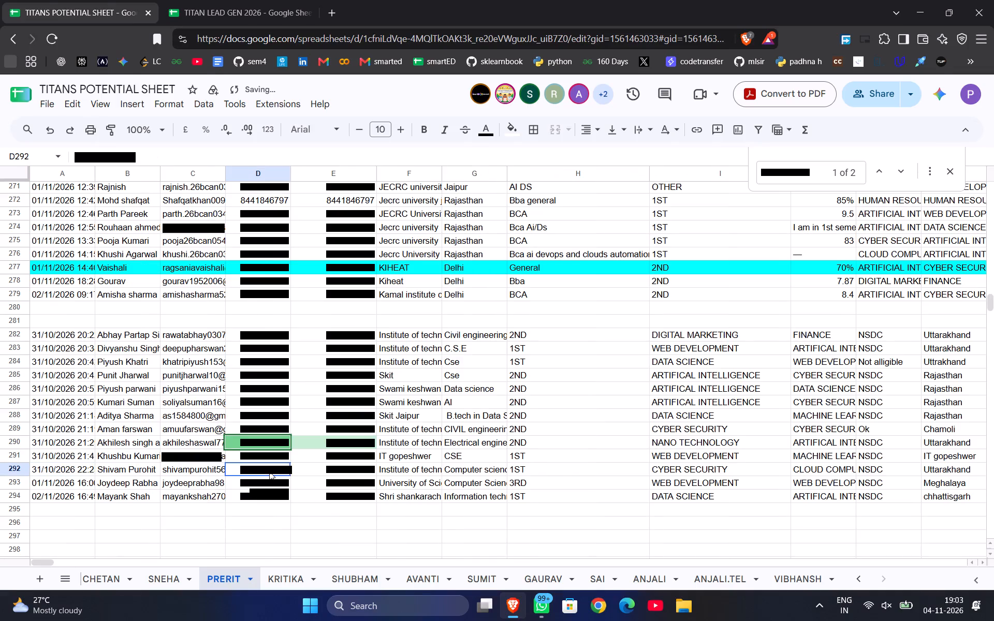
pyautogui.tripleClick(269, 471)
pyautogui.hotkey('ctrl', 'c')
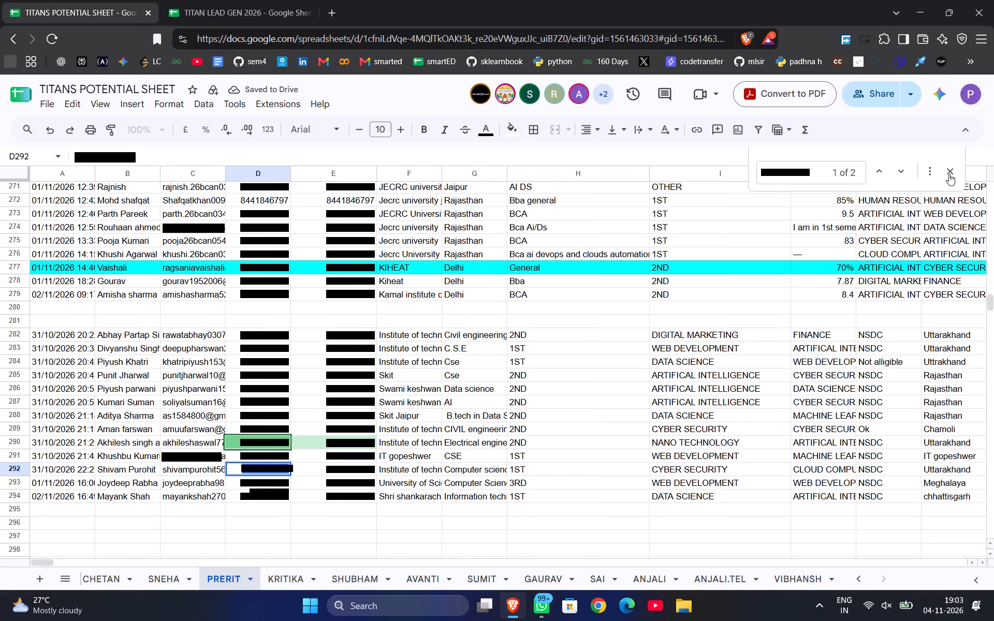
pyautogui.click(949, 176)
pyautogui.click(309, 467)
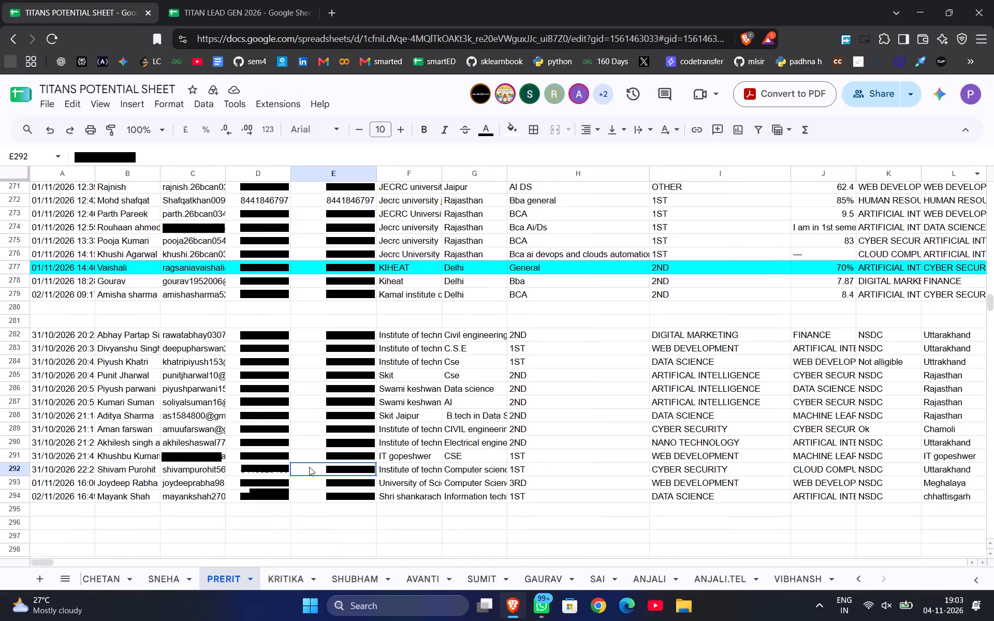
pyautogui.click(249, 474)
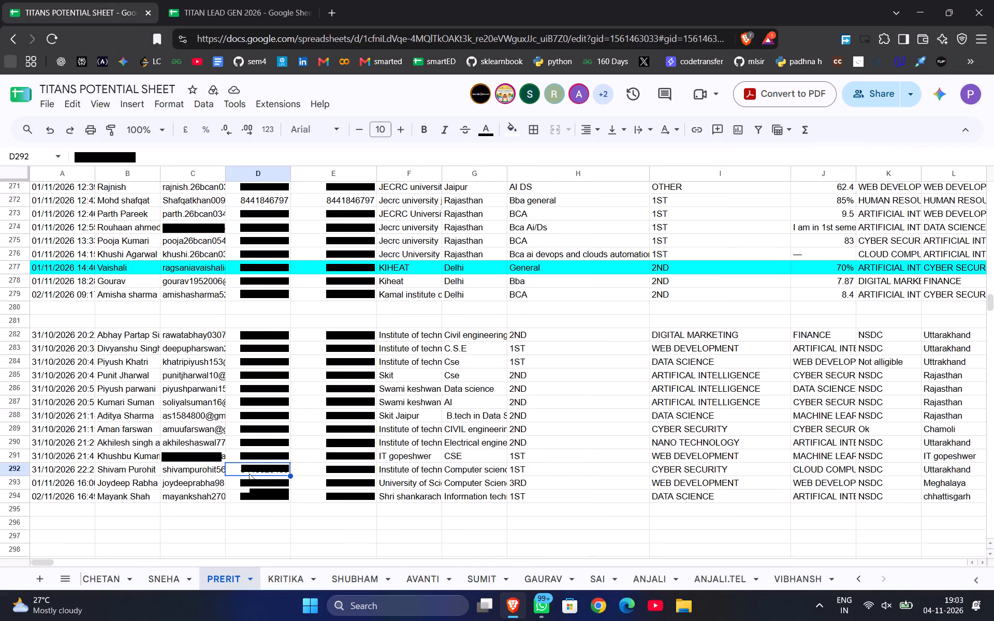
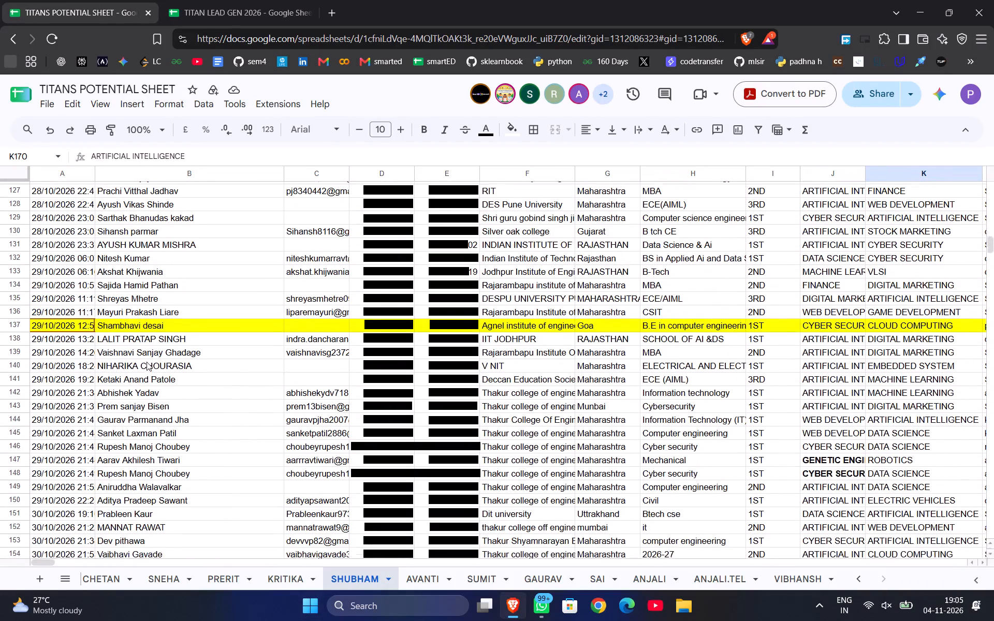
# Check the call status cell in column M for the highlighted lead in row 137 and select its phone number in column D.
pyautogui.hscroll(-3, 187, 334)
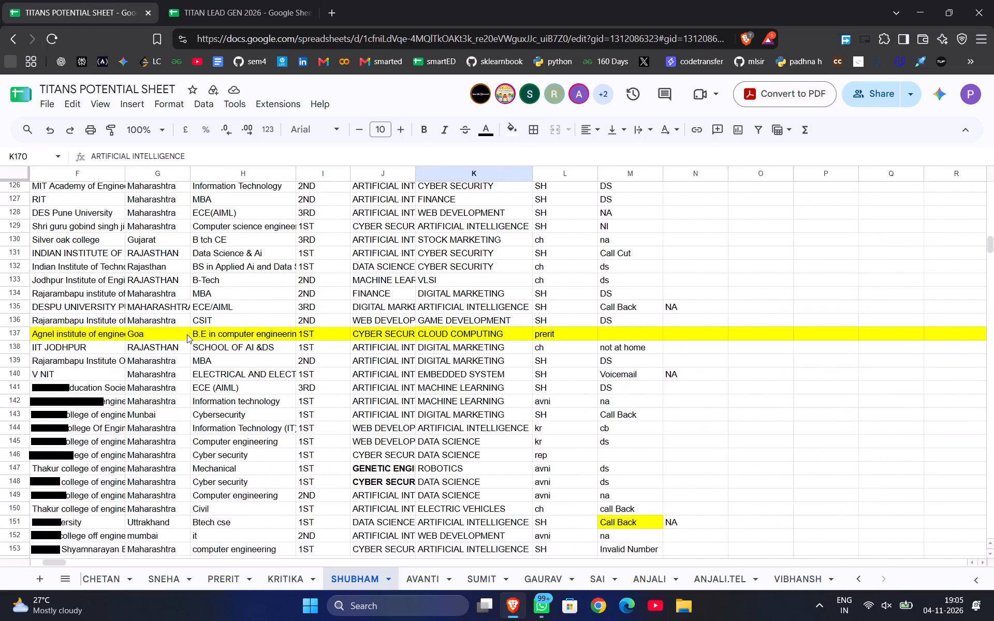
pyautogui.click(482, 337)
pyautogui.hscroll(6, 482, 337)
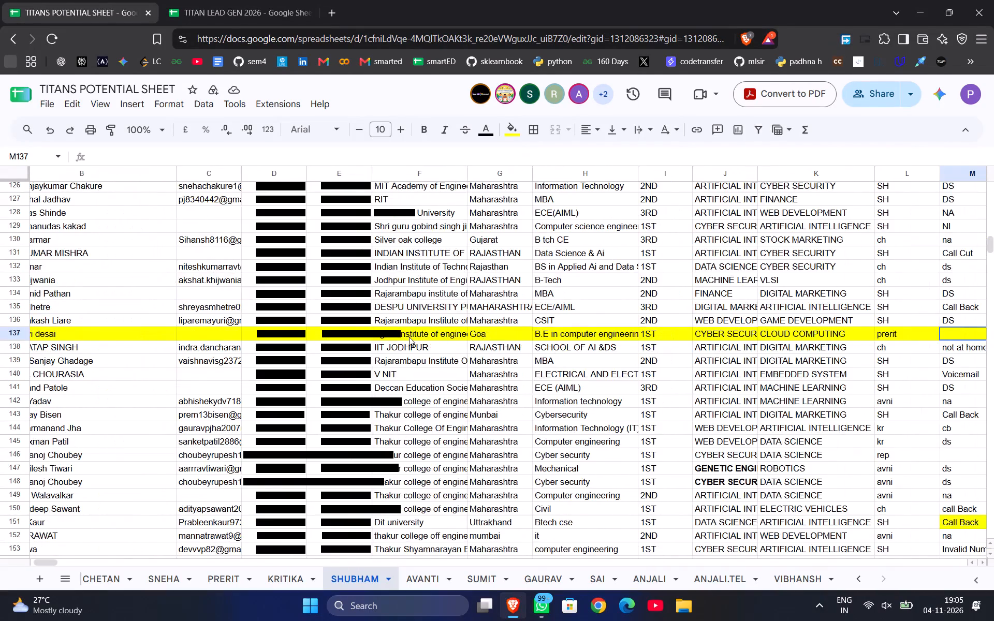
pyautogui.doubleClick(367, 339)
pyautogui.tripleClick(379, 332)
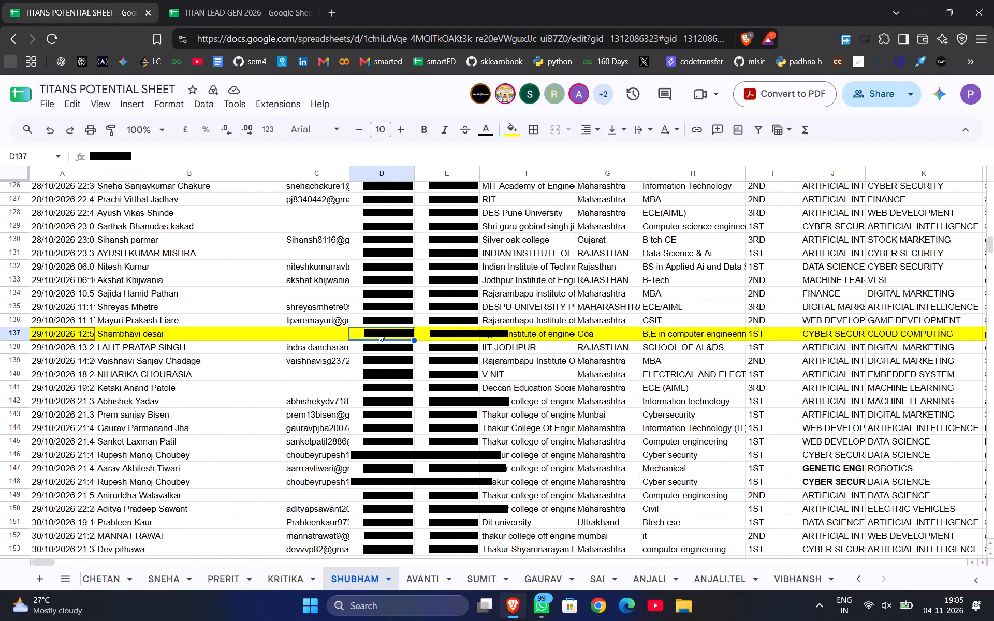
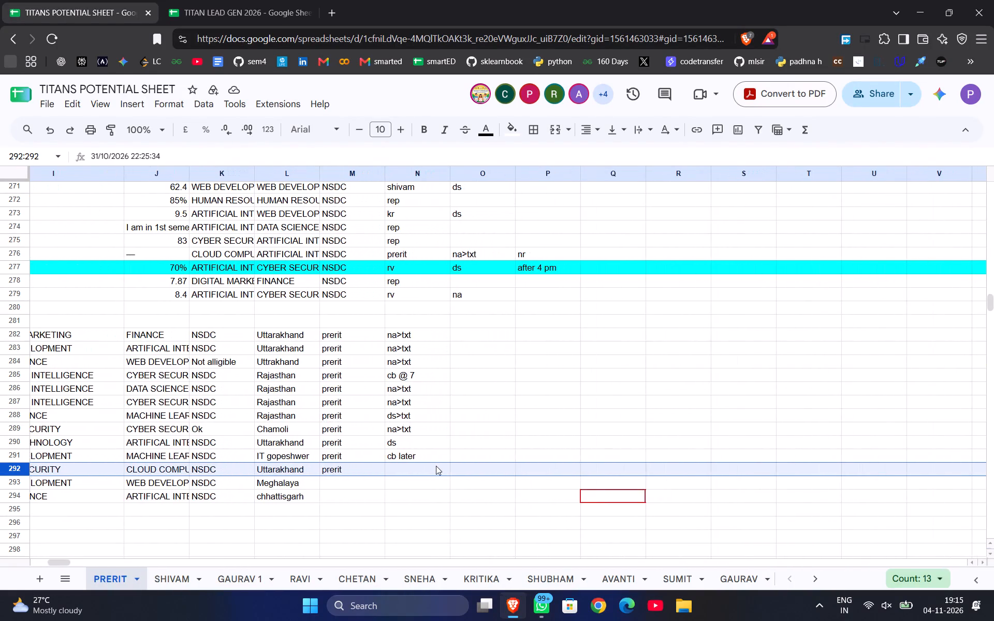
# Copy the phone number in column D of row 292 on the PRERIT sheet.
pyautogui.hscroll(7, 436, 466)
pyautogui.tripleClick(267, 470)
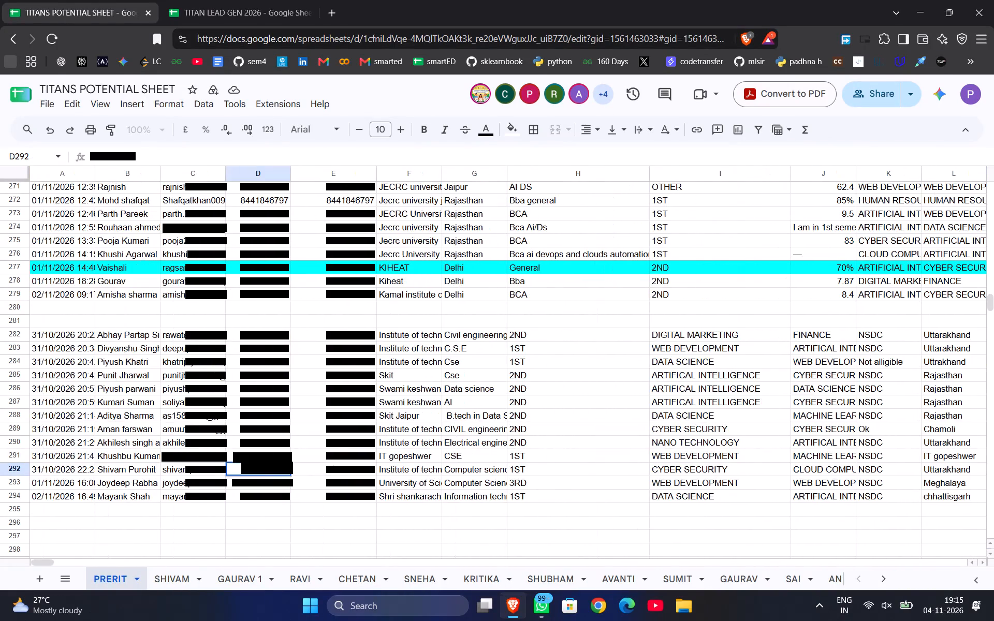
pyautogui.hotkey('ctrl', 'c')
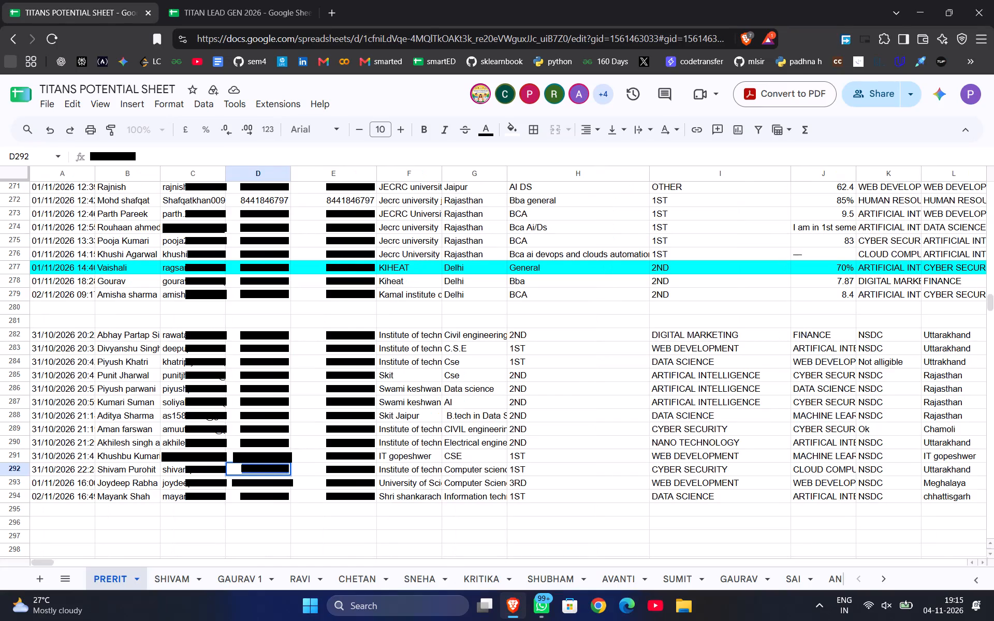
# Search the PRERIT sheet for a lead by the opening digits of the phone number.
pyautogui.hotkey('ctrl', 'f')
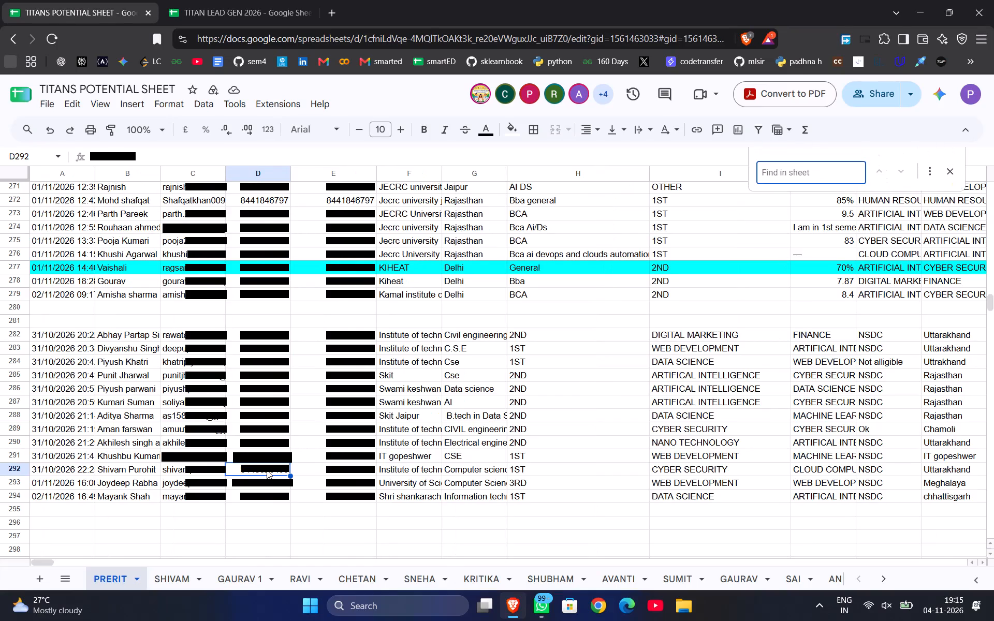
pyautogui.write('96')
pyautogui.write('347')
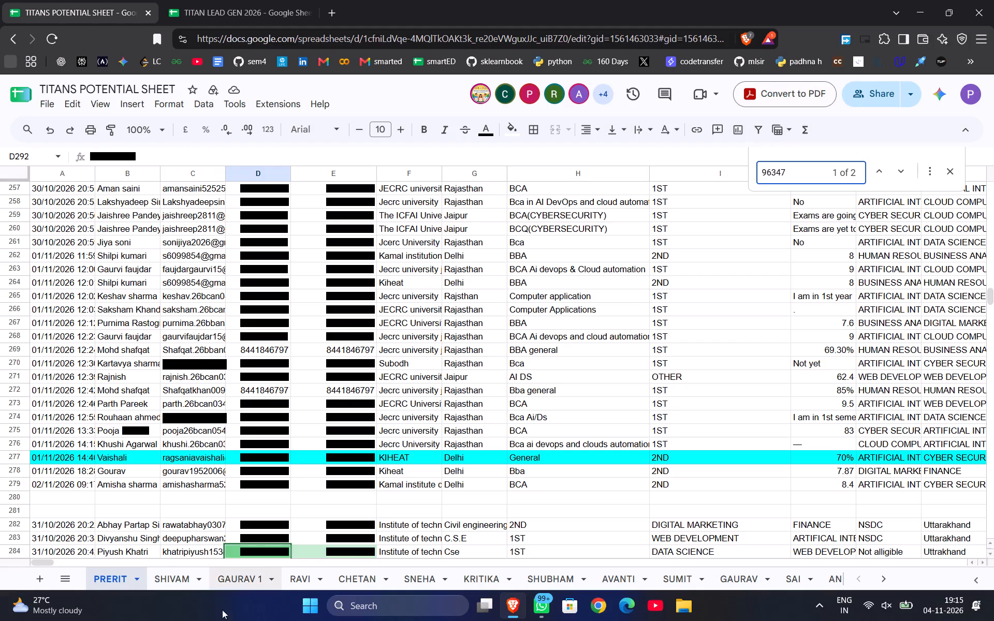
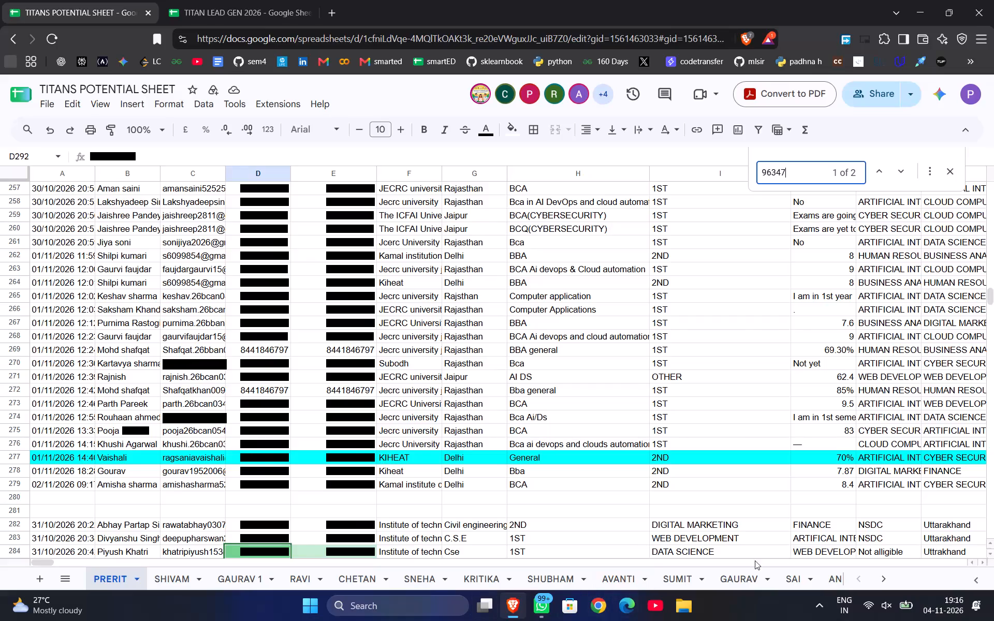
# Show the hidden background apps in the Windows system tray.
pyautogui.click(814, 611)
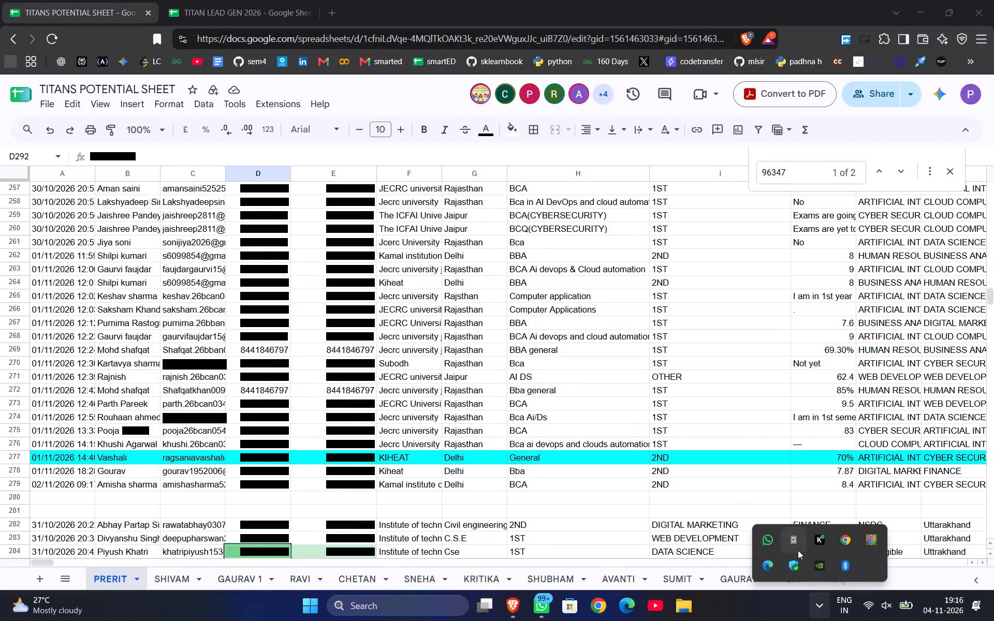
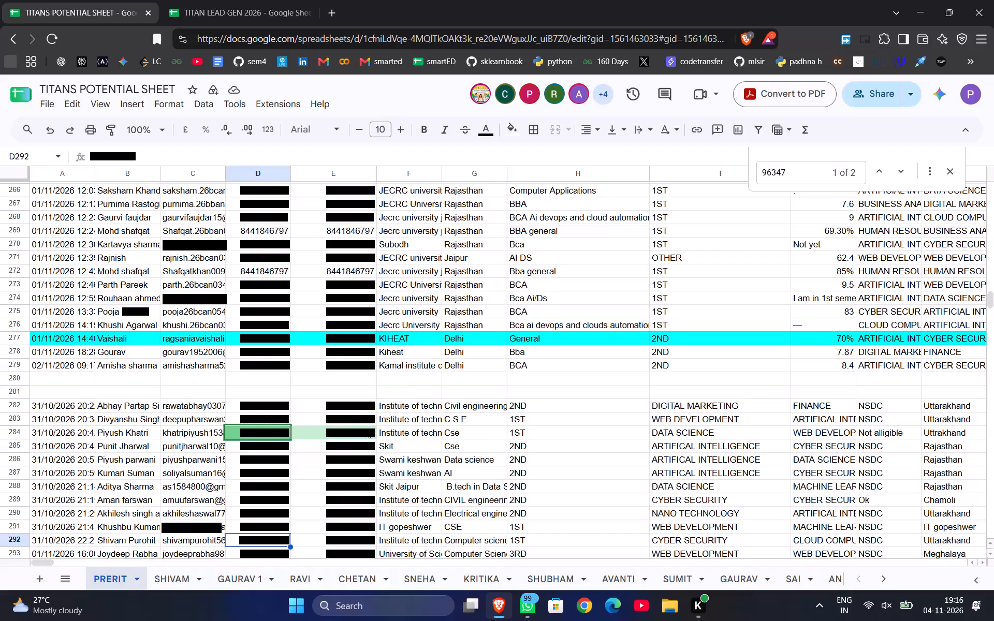
# Check the caller and call status entries for the lead matched by the search in the PRERIT sheet.
pyautogui.hscroll(-4, 366, 429)
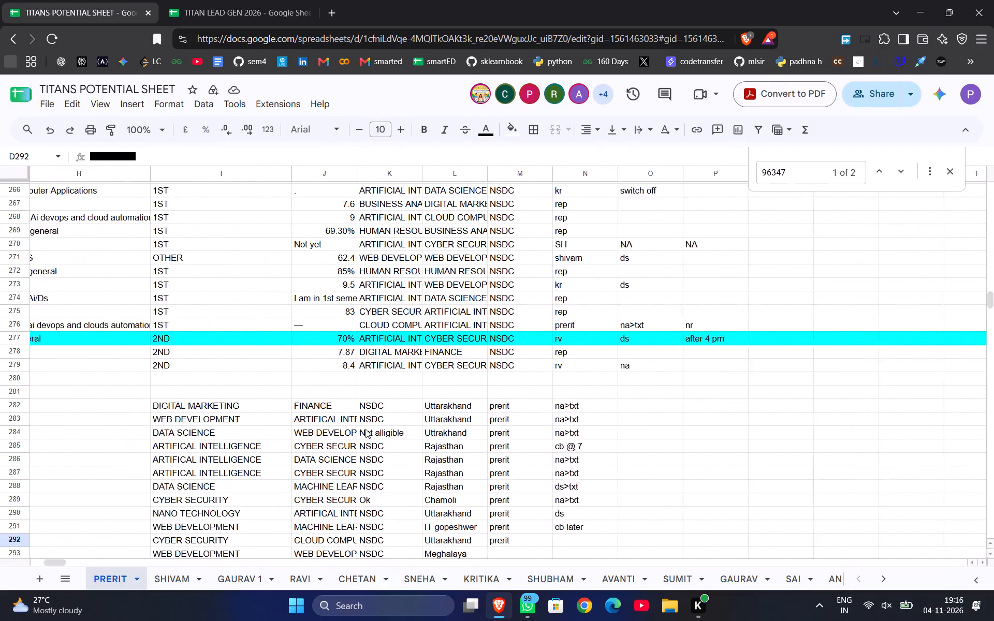
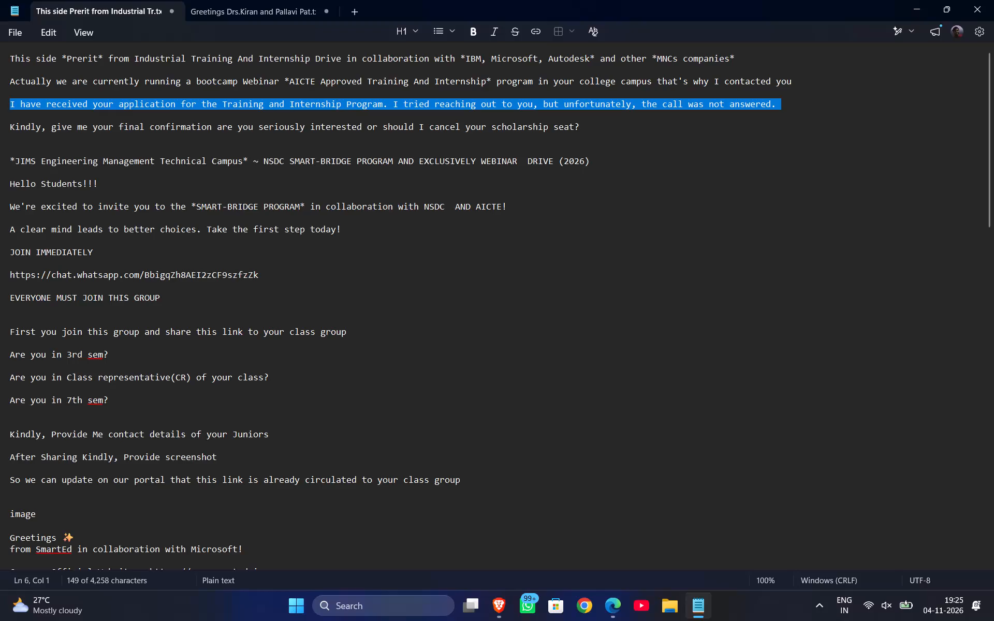
# Select the message template line asking for final confirmation of interest or cancellation of the scholarship seat.
pyautogui.click(5, 129)
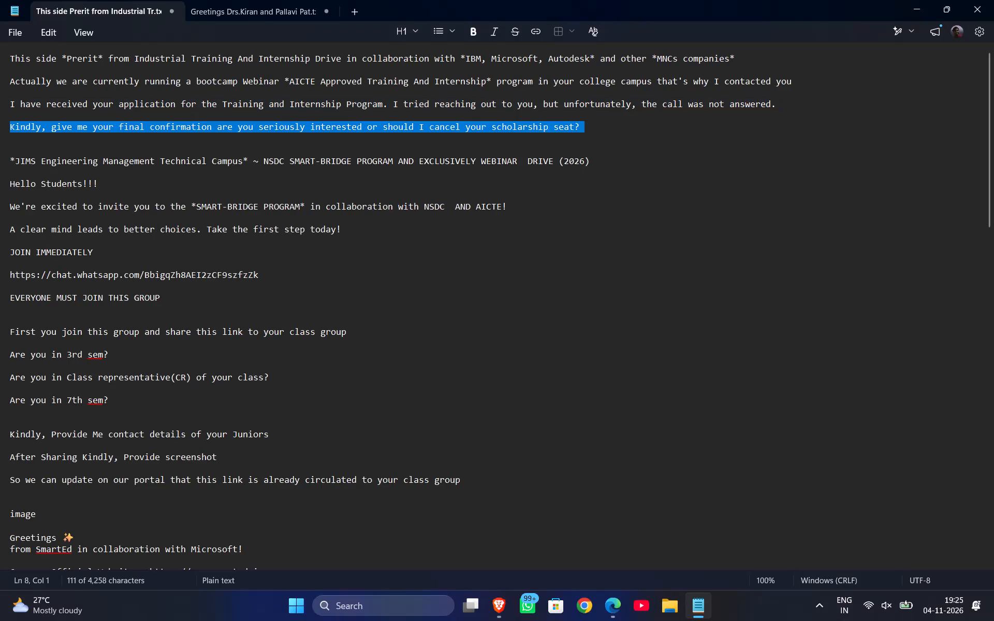
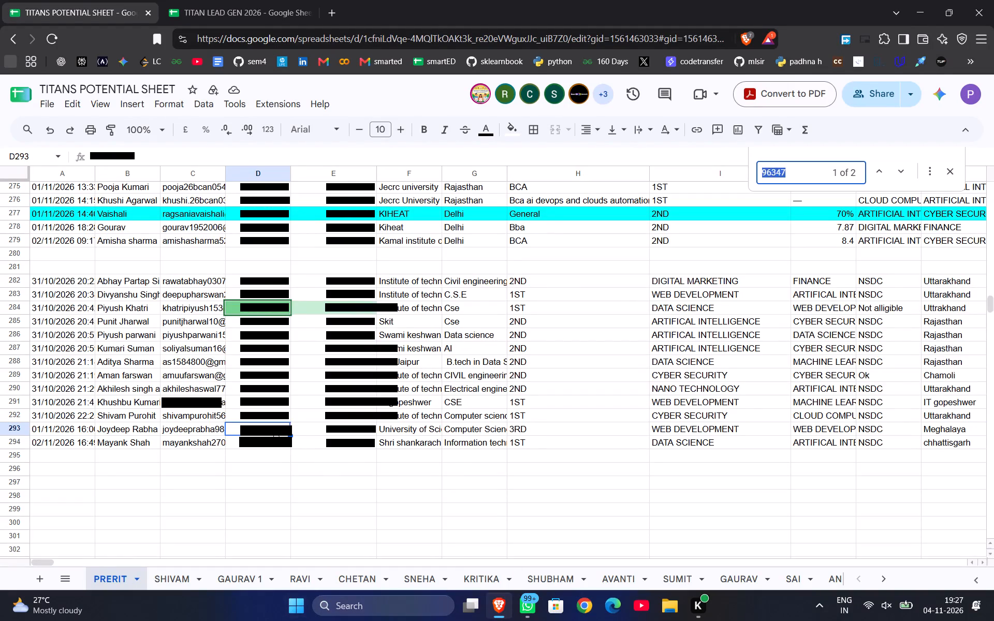
# Search the PRERIT sheet for the copied contact number.
pyautogui.hotkey('ctrl', 'v')
# Copy the contact number in cell D293, in the row of the third-year Web Development lead from Meghalaya.
pyautogui.moveTo(295, 411); pyautogui.dragTo(279, 423)
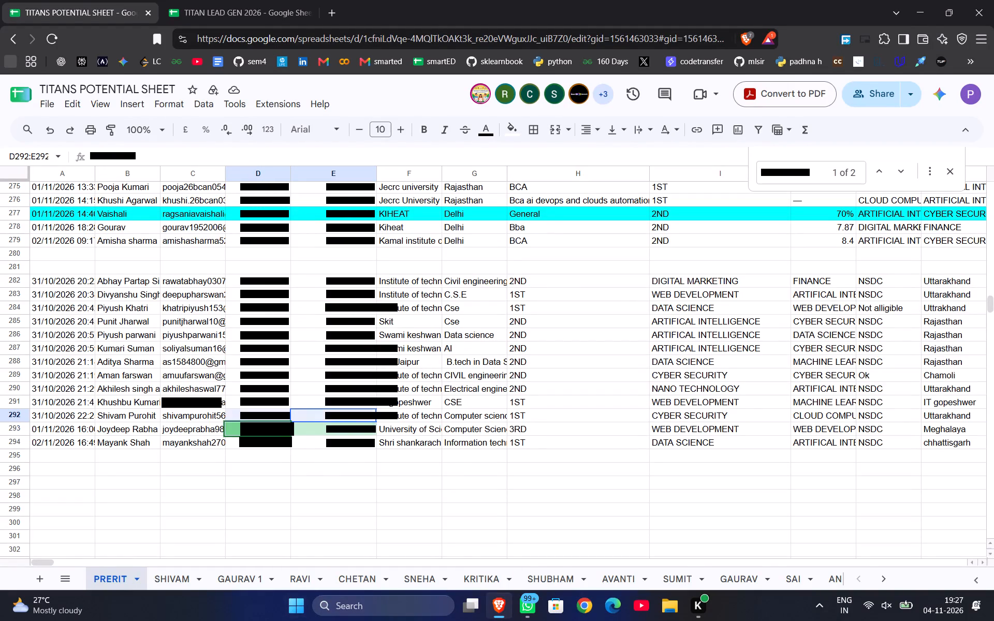
pyautogui.moveTo(279, 423); pyautogui.dragTo(273, 424)
pyautogui.click(273, 424)
pyautogui.tripleClick(272, 427)
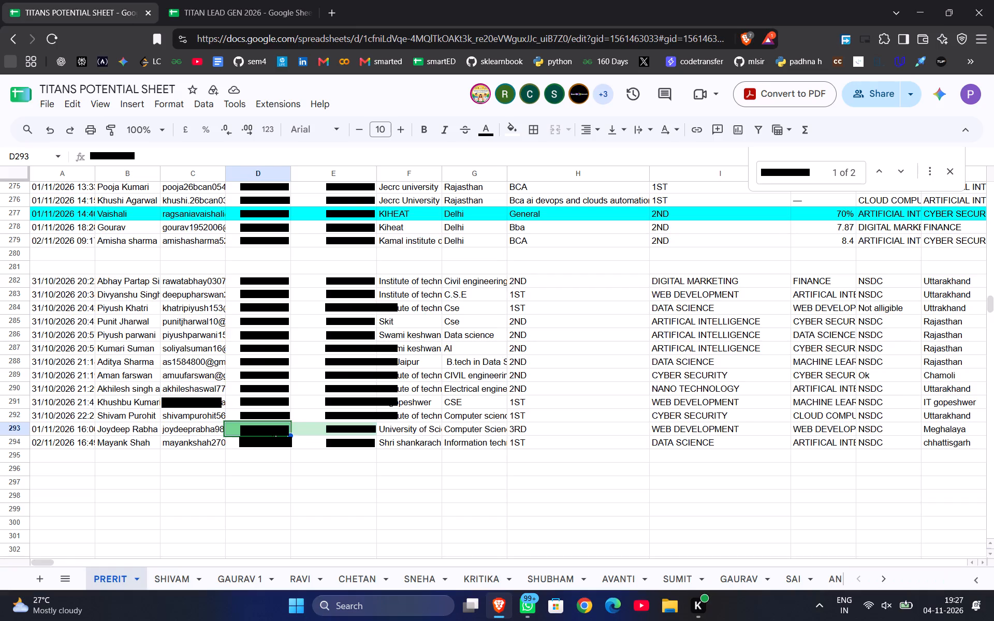
pyautogui.click(272, 427)
pyautogui.hotkey('ctrl', 'c')
pyautogui.hotkey('ctrl', 'c')
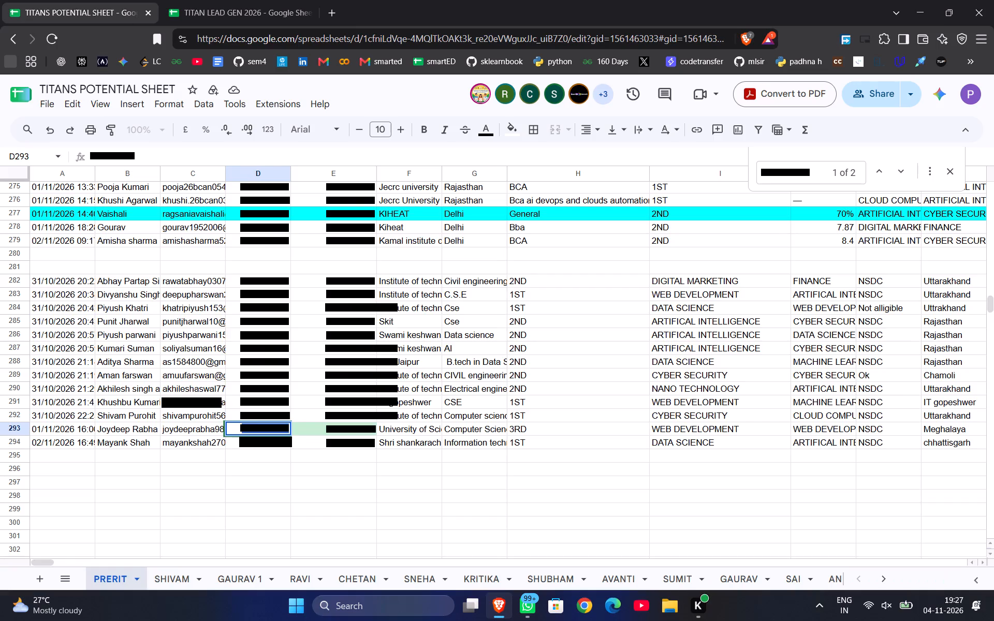
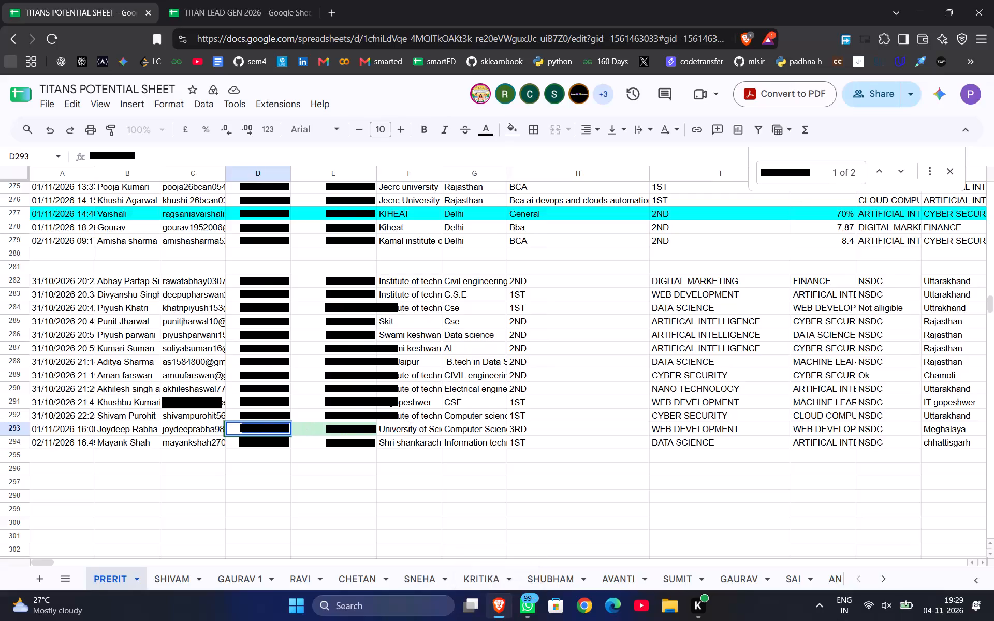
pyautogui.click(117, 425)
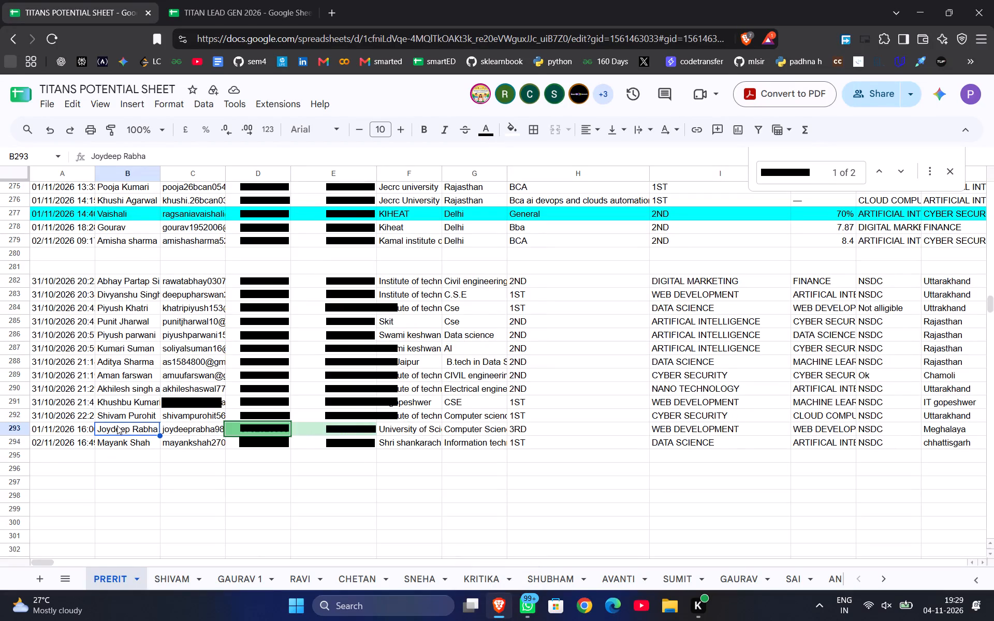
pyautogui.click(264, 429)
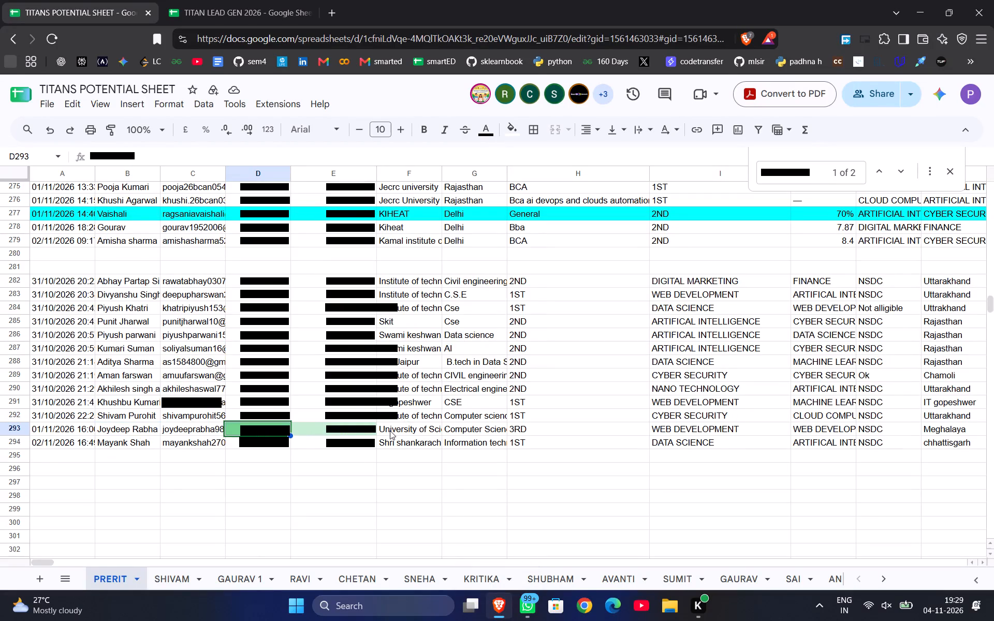
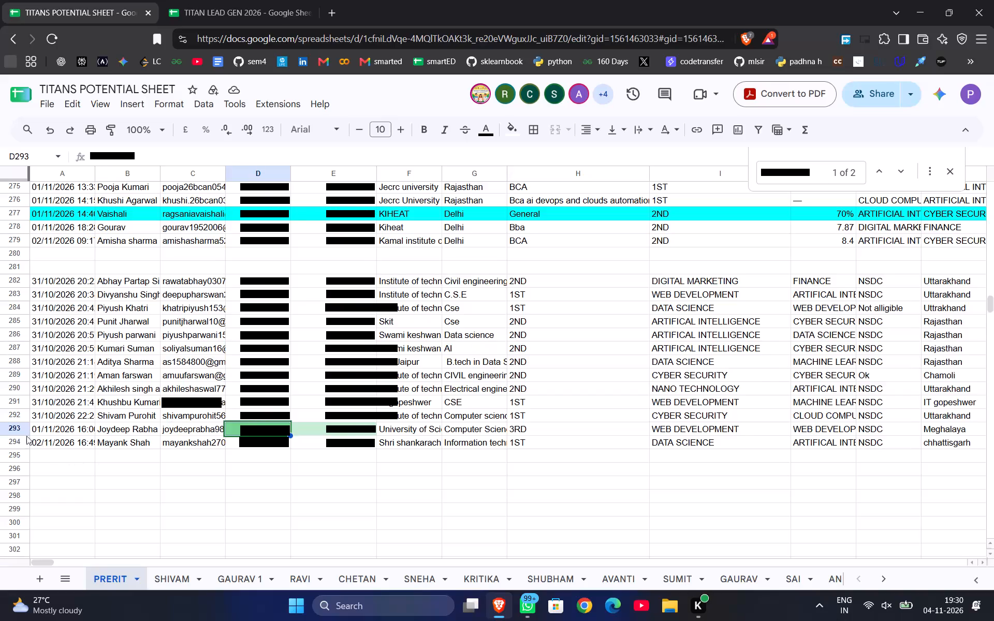
# Examine the lead record in row 293 of the PRERIT sheet, including its caller and call-status cells.
pyautogui.click(11, 430)
pyautogui.hscroll(-1, 11, 430)
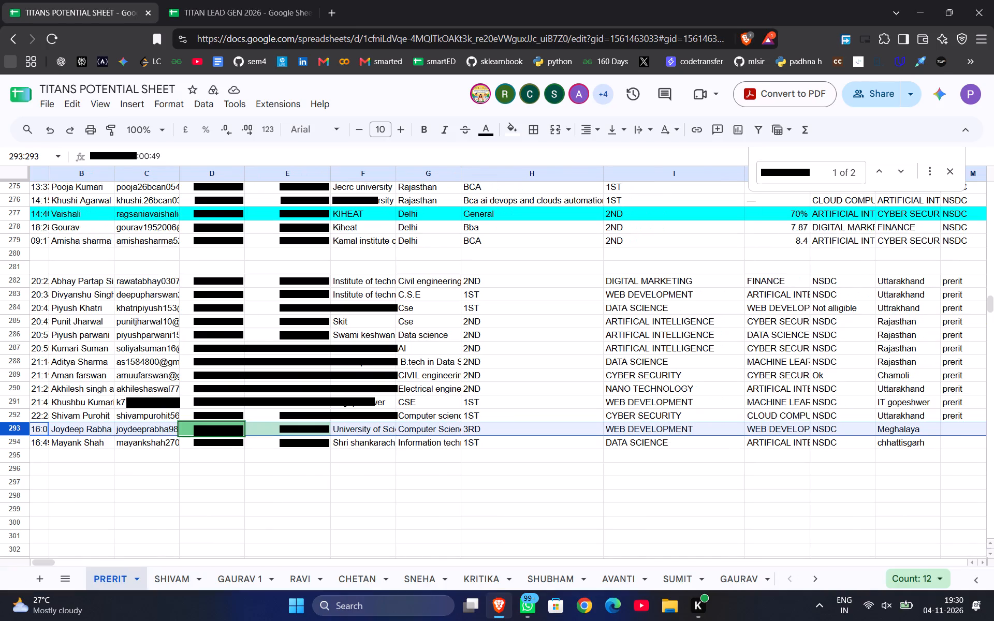
pyautogui.hscroll(1, 11, 430)
pyautogui.hscroll(-1, 11, 430)
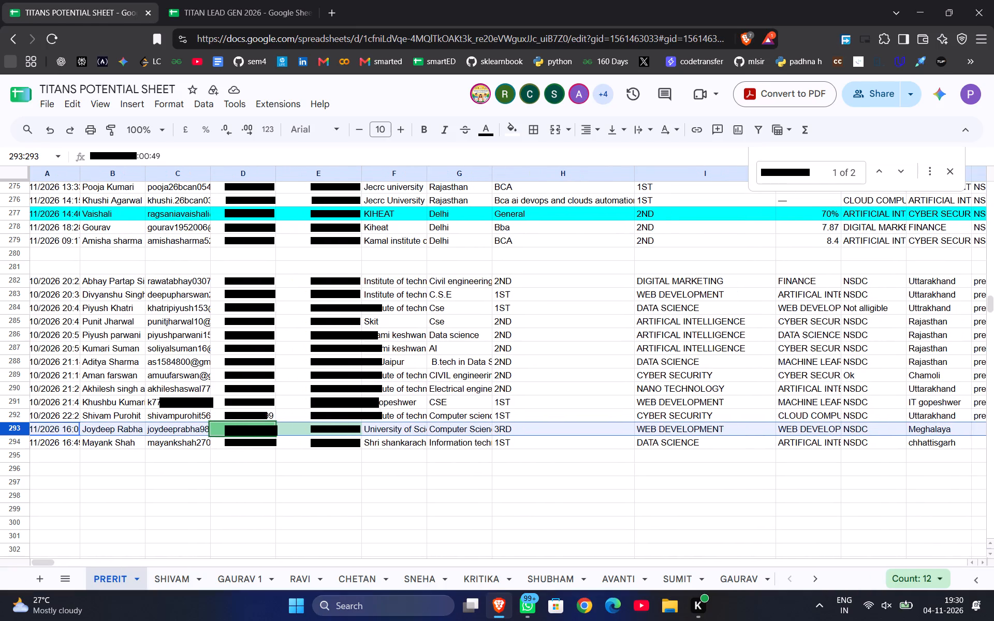
pyautogui.hscroll(-1, 11, 430)
pyautogui.hscroll(1, 11, 430)
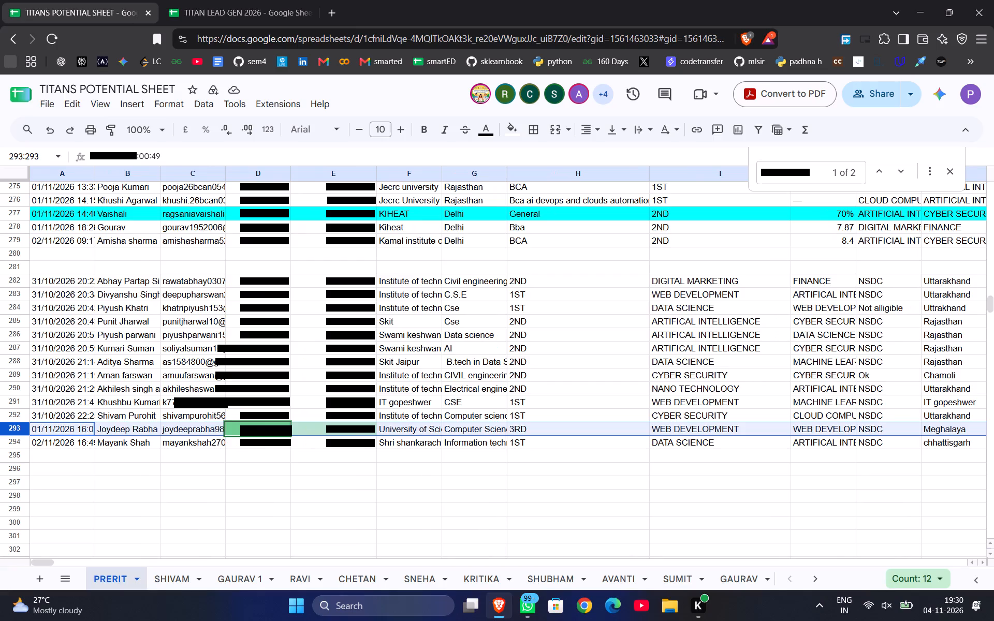
pyautogui.hscroll(-3, 11, 430)
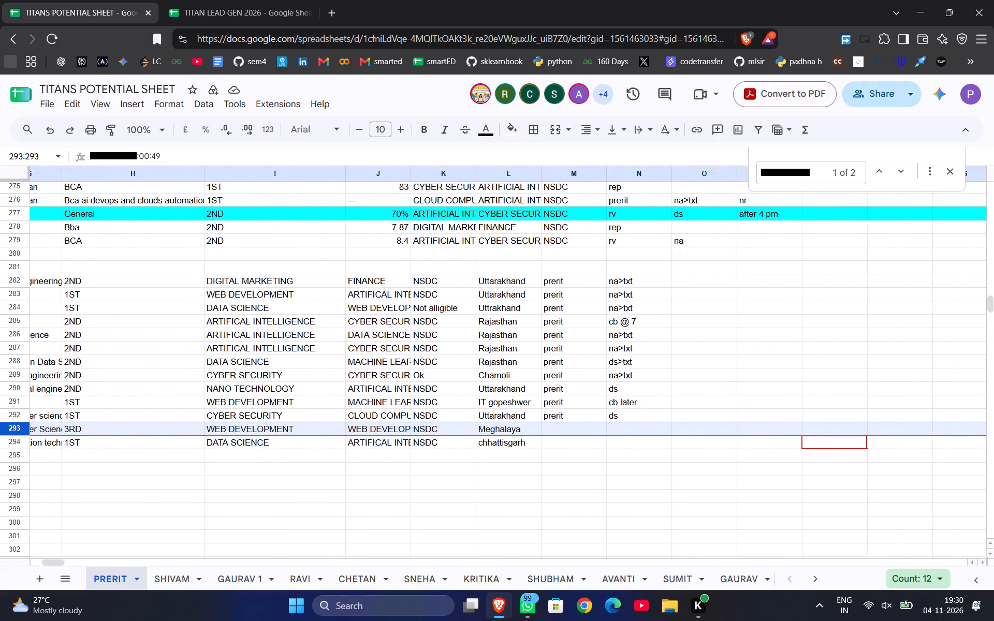
pyautogui.click(550, 428)
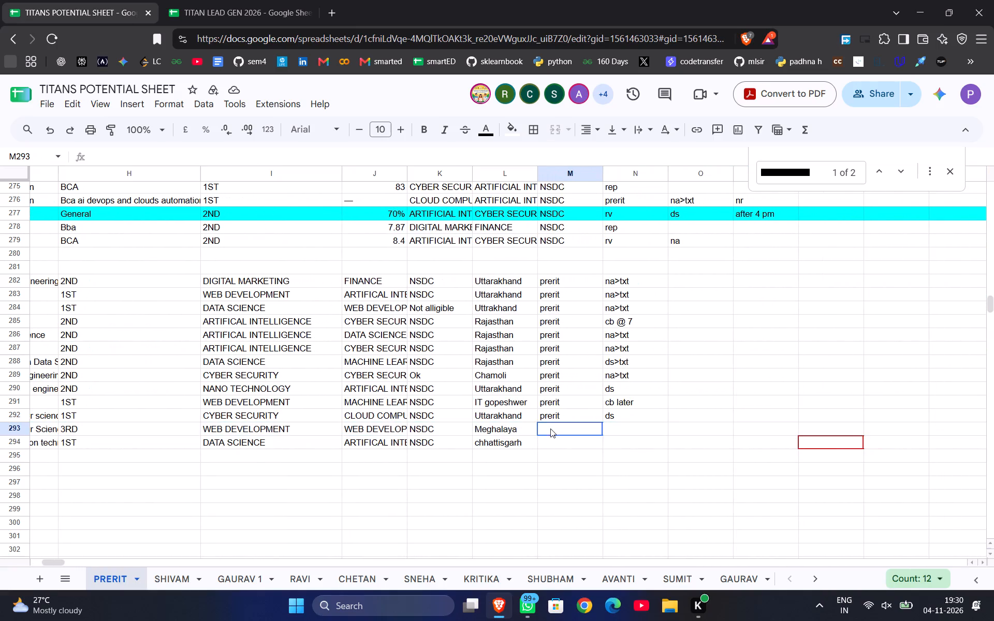
pyautogui.hscroll(3, 550, 428)
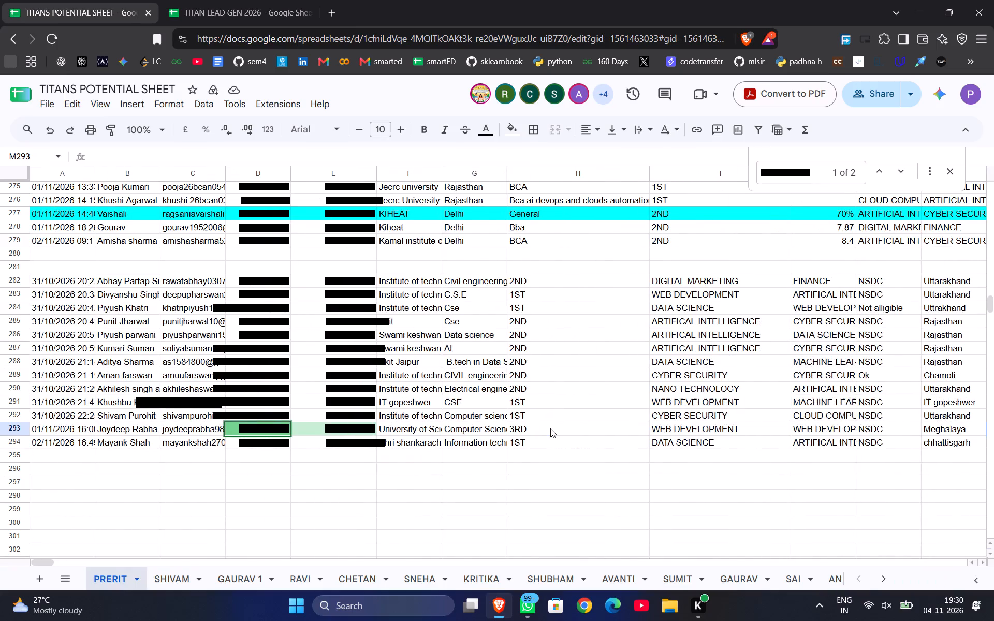
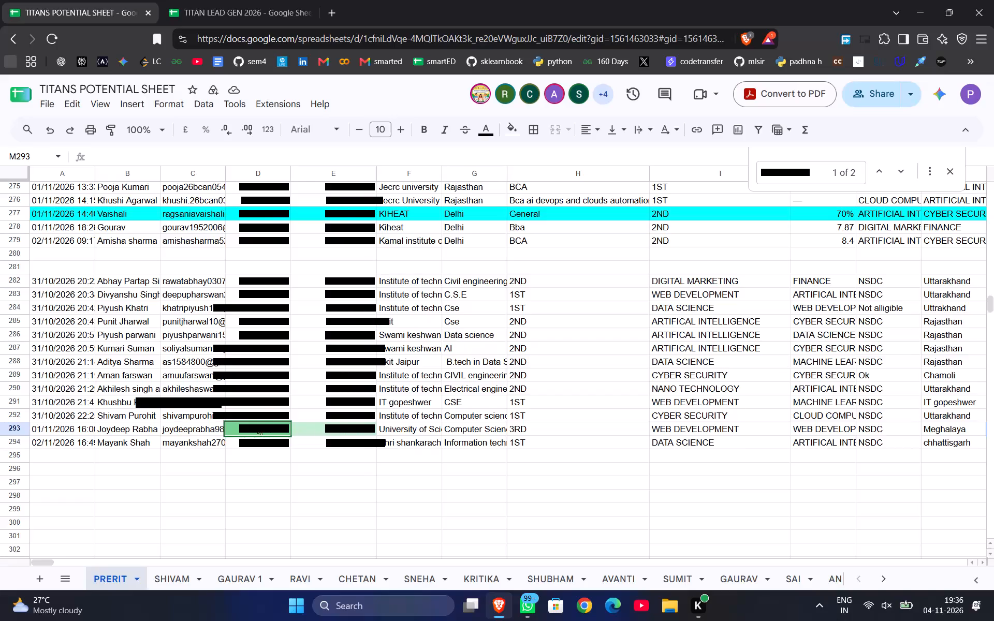
# Open the contact cell D293 of the row 293 lead in the PRERIT sheet.
pyautogui.tripleClick(248, 428)
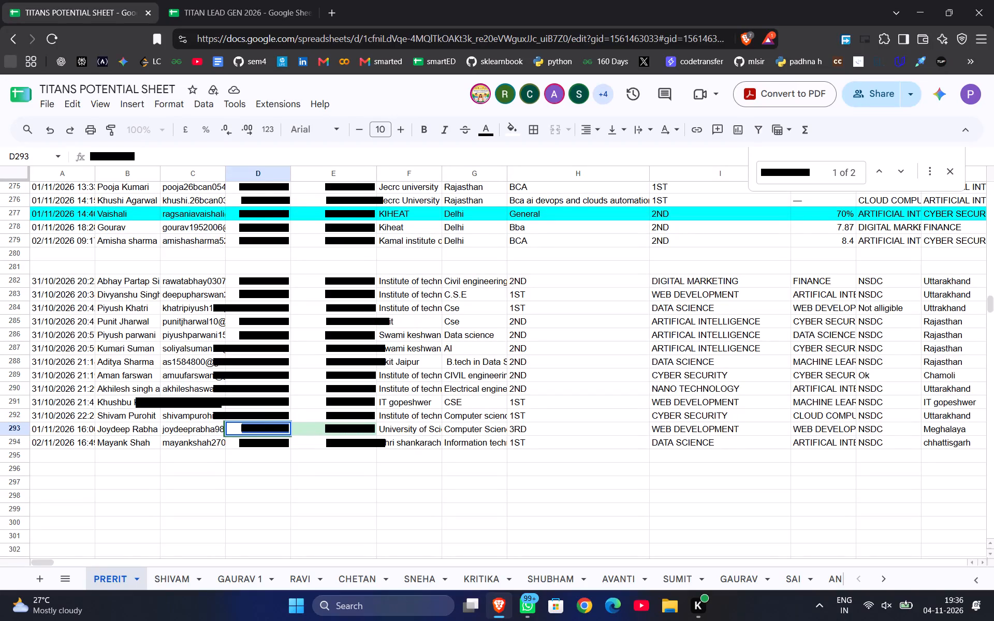
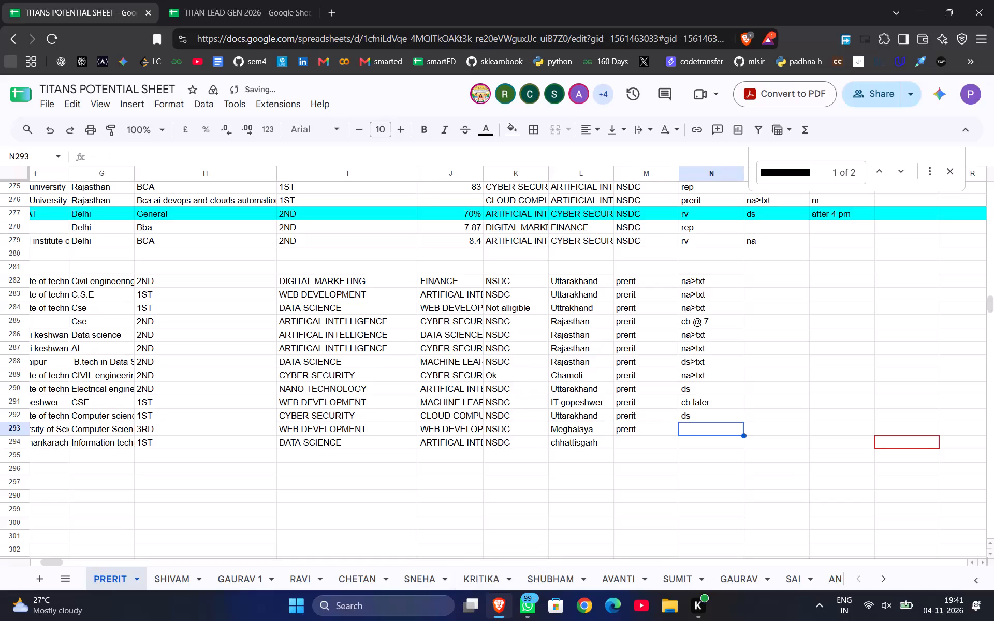
# Record the call status ds in column N for the row 293 lead and move to the caller cell of row 294.
pyautogui.write('ds')
pyautogui.press('Left')
pyautogui.press('Down')
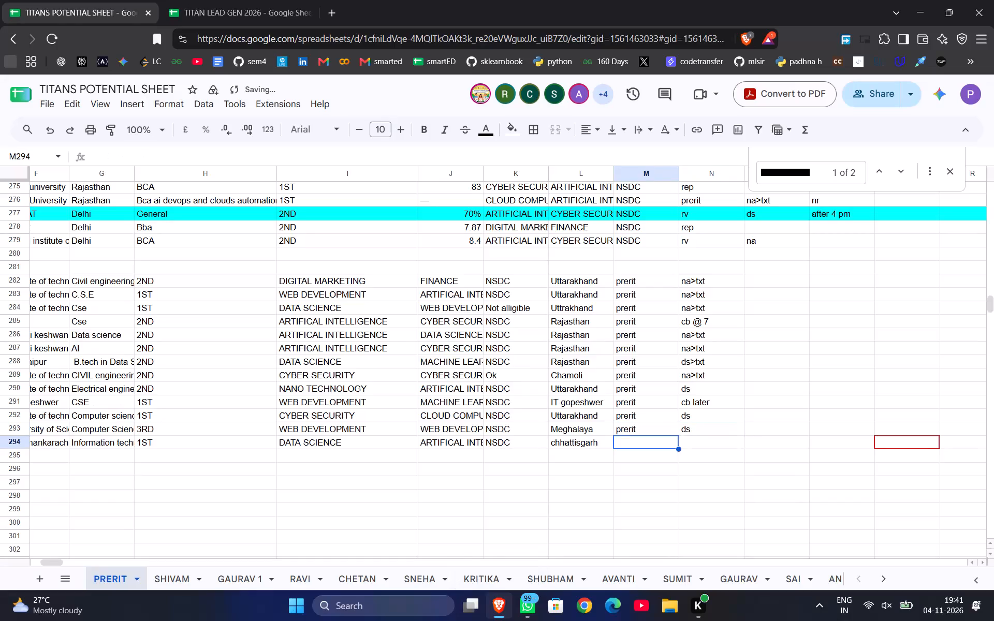
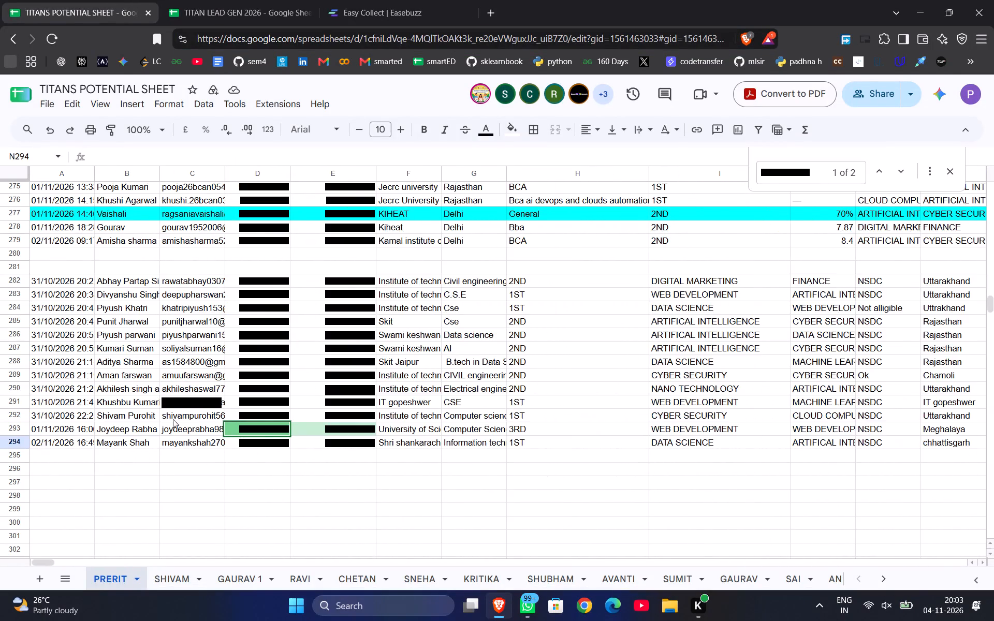
# Copy the entire row 291 lead record in the PRERIT sheet.
pyautogui.click(20, 401)
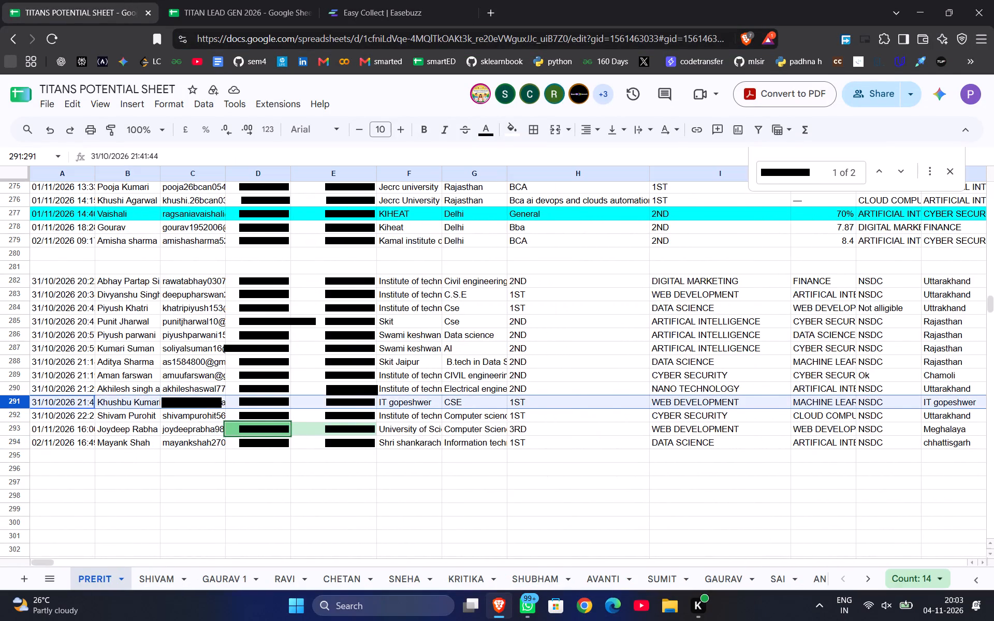
pyautogui.hotkey('ctrl', 'c')
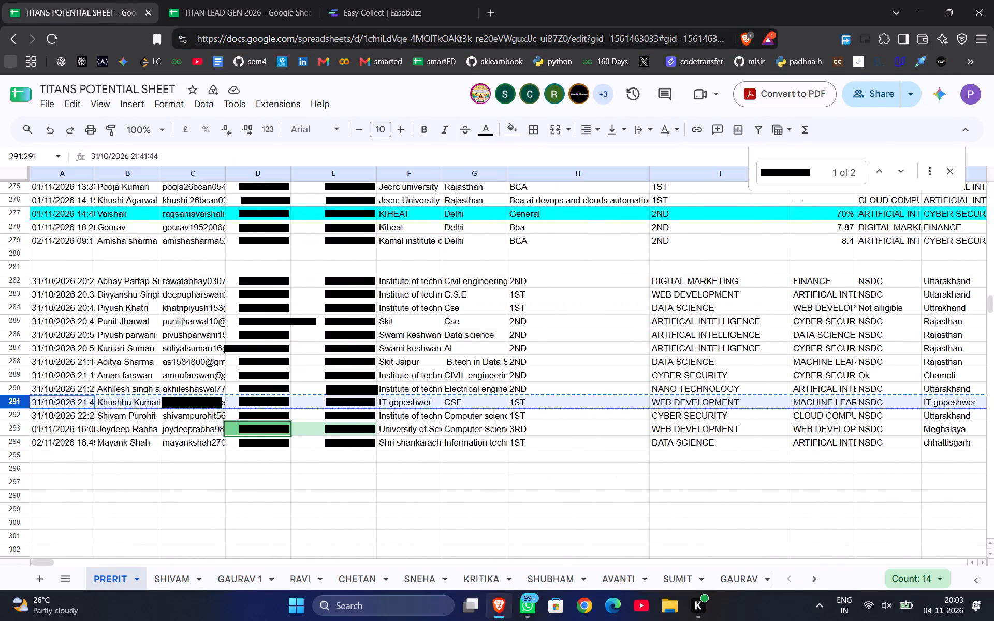